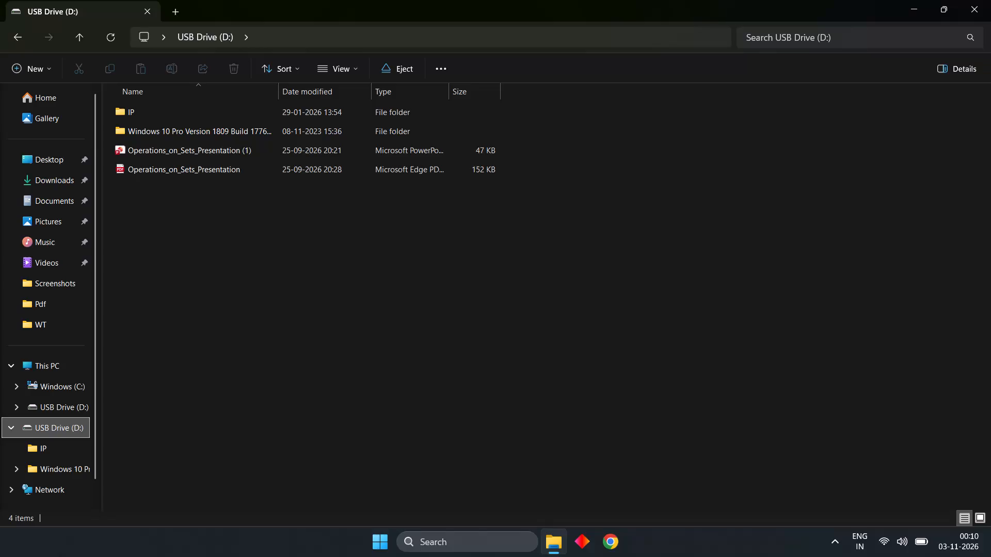
# Search Windows for the WhatsApp app using the text "wh".
pyautogui.click(408, 539)
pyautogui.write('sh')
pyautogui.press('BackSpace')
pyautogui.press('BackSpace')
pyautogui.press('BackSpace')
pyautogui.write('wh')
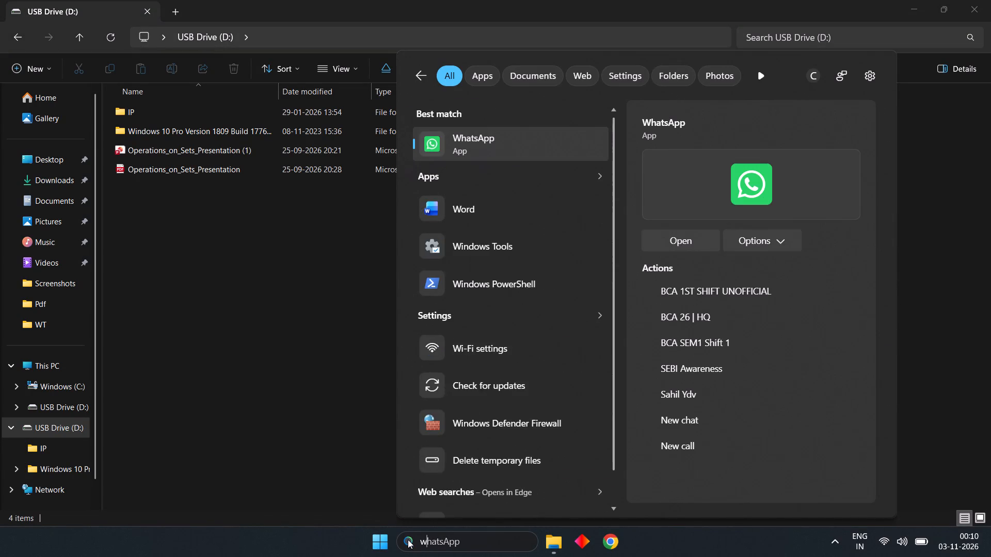
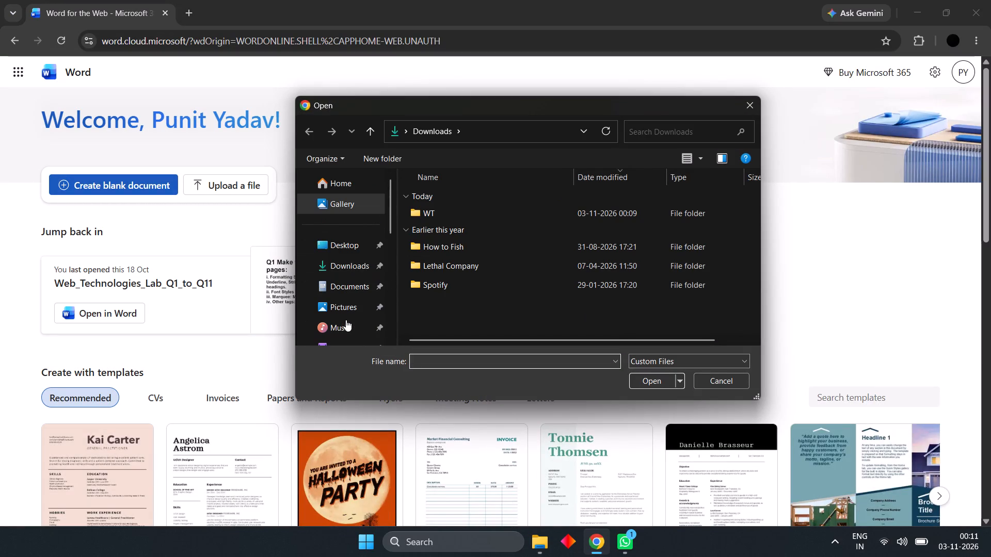
# Browse the Downloads folder in the file upload dialog for the document to upload.
pyautogui.click(342, 274)
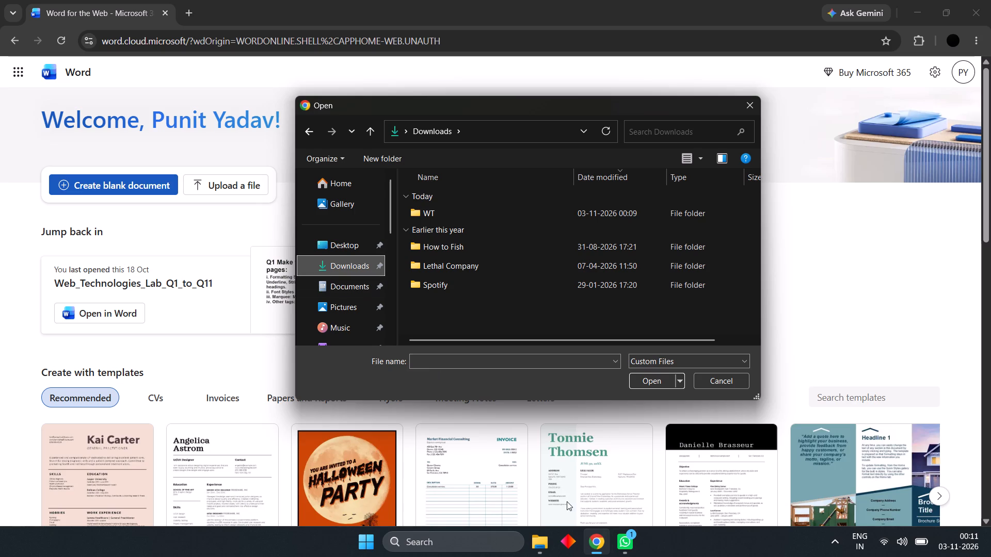
# Switch to the WhatsApp app.
pyautogui.click(639, 546)
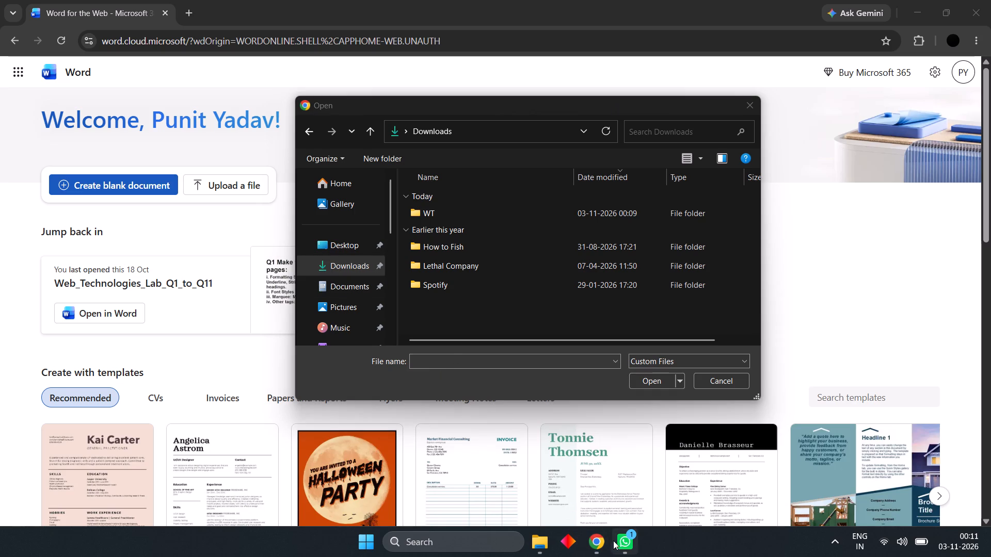
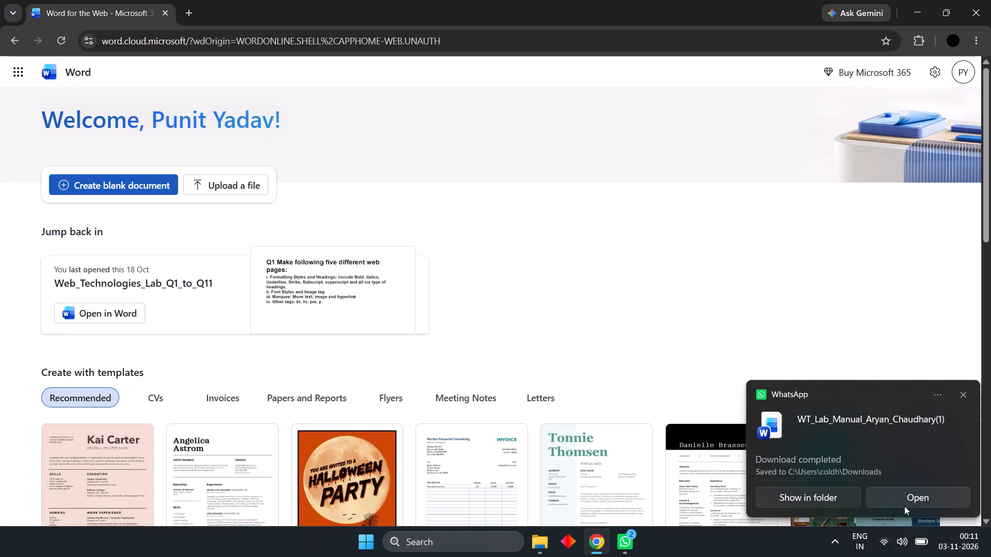
# Dismiss the WhatsApp notification about the downloaded lab manual.
pyautogui.click(958, 391)
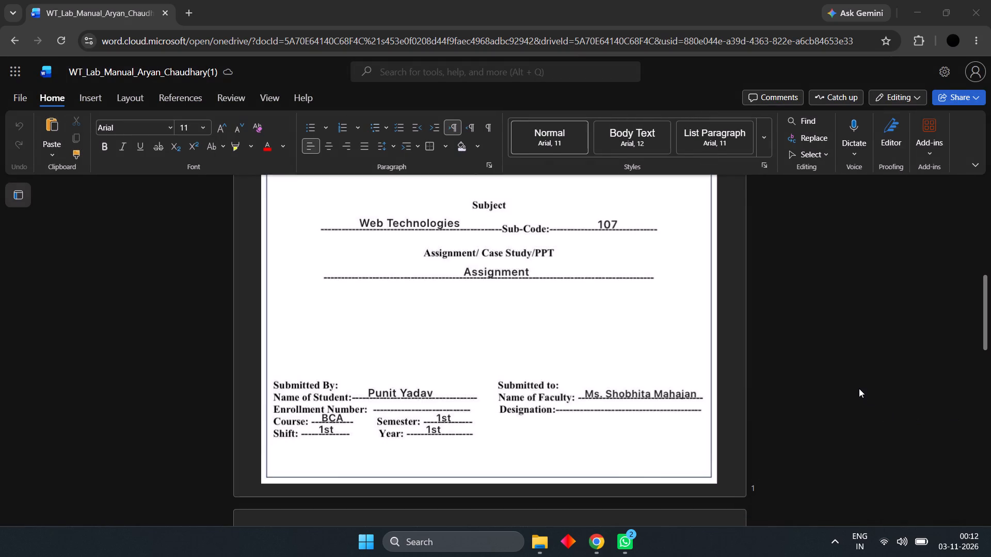
# Look through the opened WT lab manual, from the cover page on to the HTML code pages.
pyautogui.scroll(-6, 859, 397)
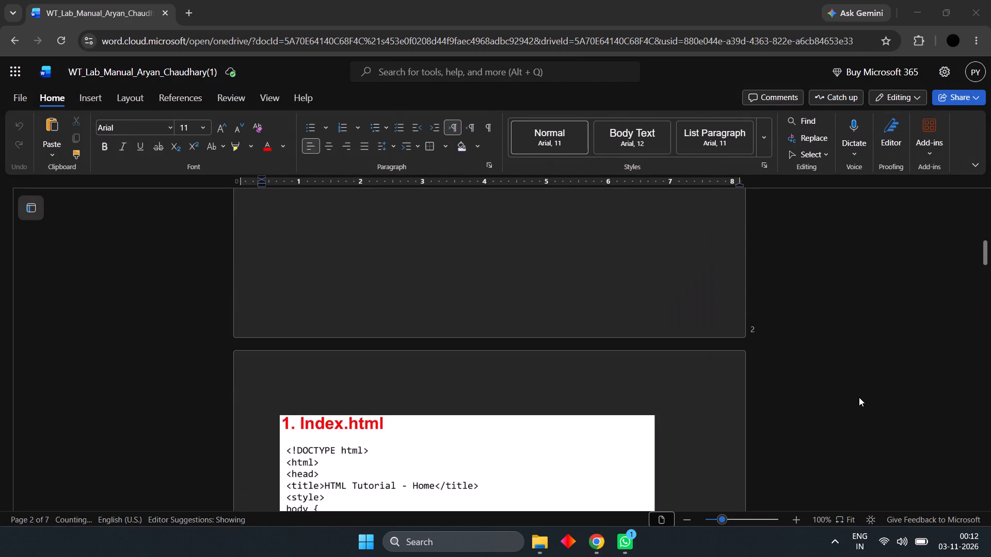
pyautogui.scroll(-2, 859, 397)
pyautogui.moveTo(990, 250); pyautogui.dragTo(990, 282)
pyautogui.scroll(9, 990, 282)
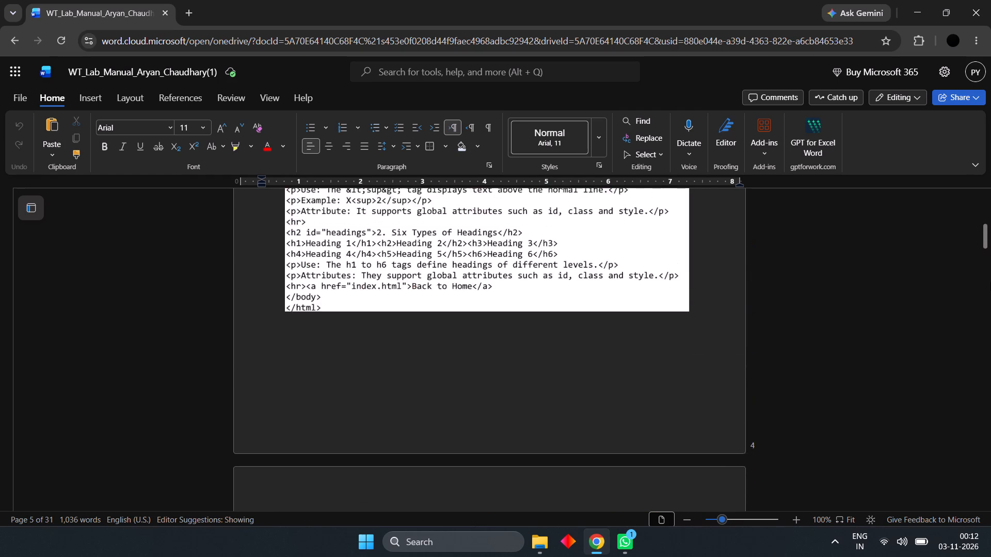
# Examine the lab manual from the cover page through the code pictures up to page 17.
pyautogui.scroll(13, 990, 282)
pyautogui.scroll(-2, 990, 282)
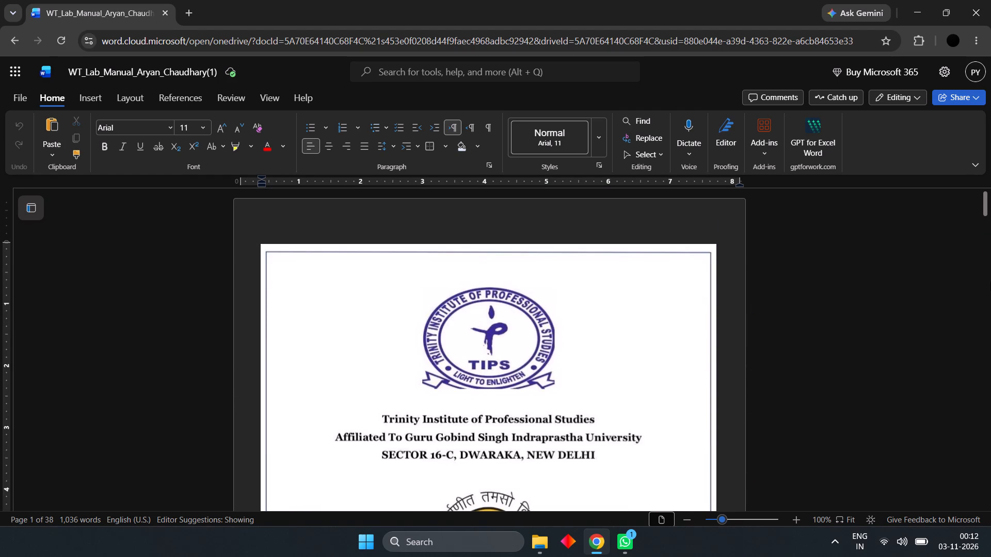
pyautogui.scroll(-2, 990, 282)
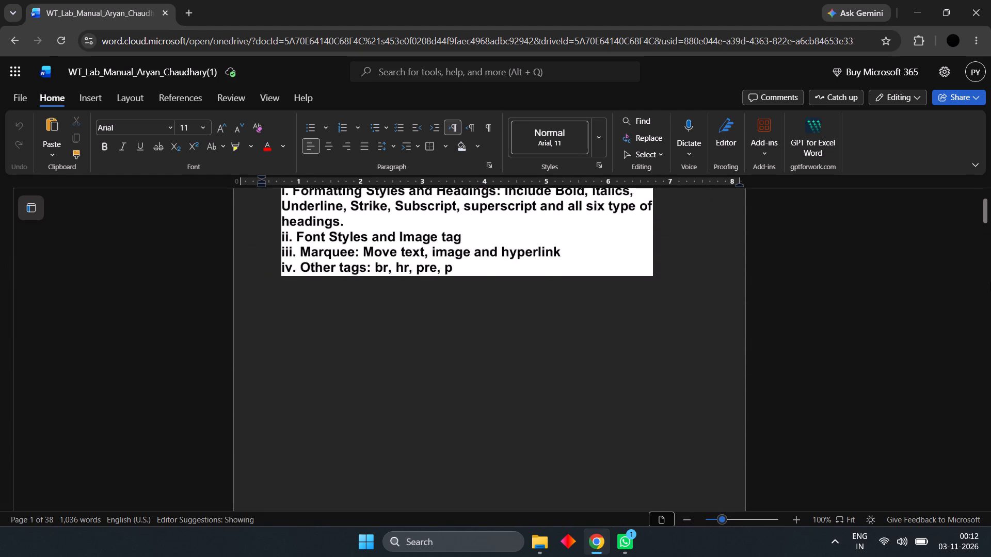
pyautogui.scroll(-2, 990, 282)
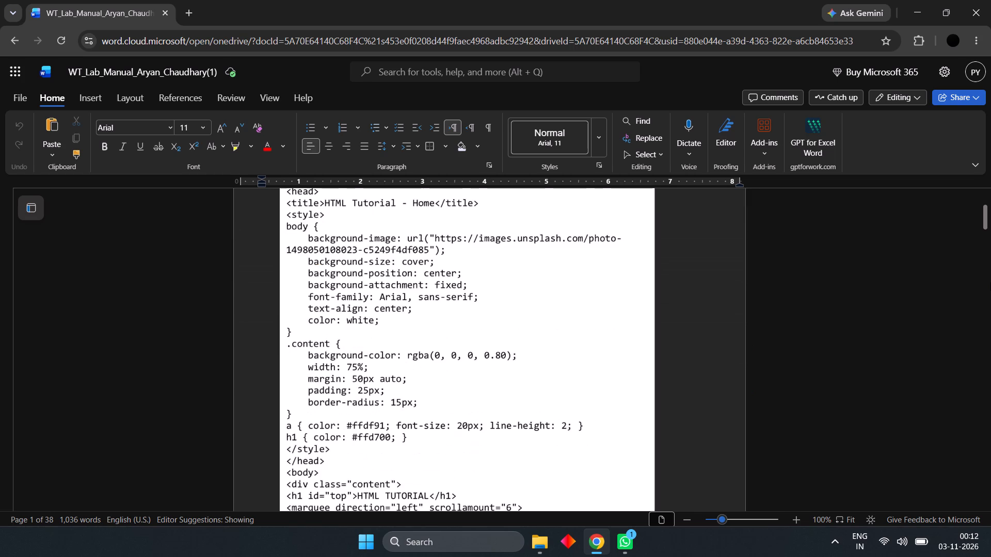
pyautogui.scroll(-8, 990, 282)
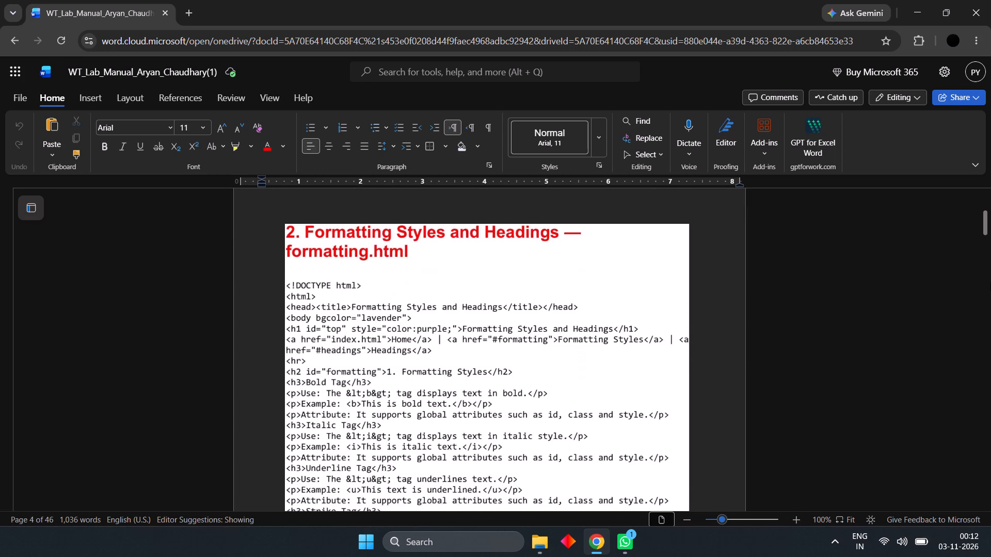
pyautogui.scroll(-12, 990, 282)
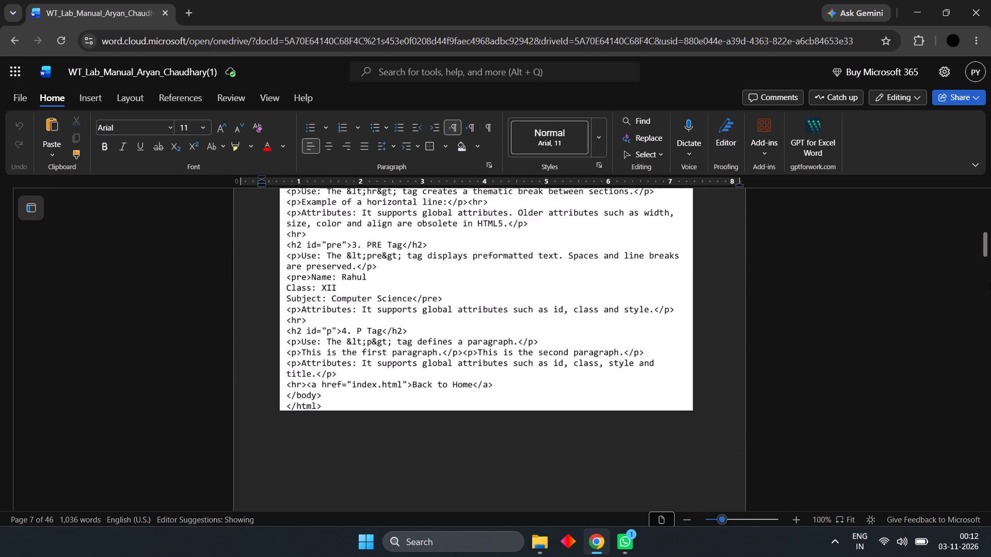
pyautogui.scroll(-13, 990, 282)
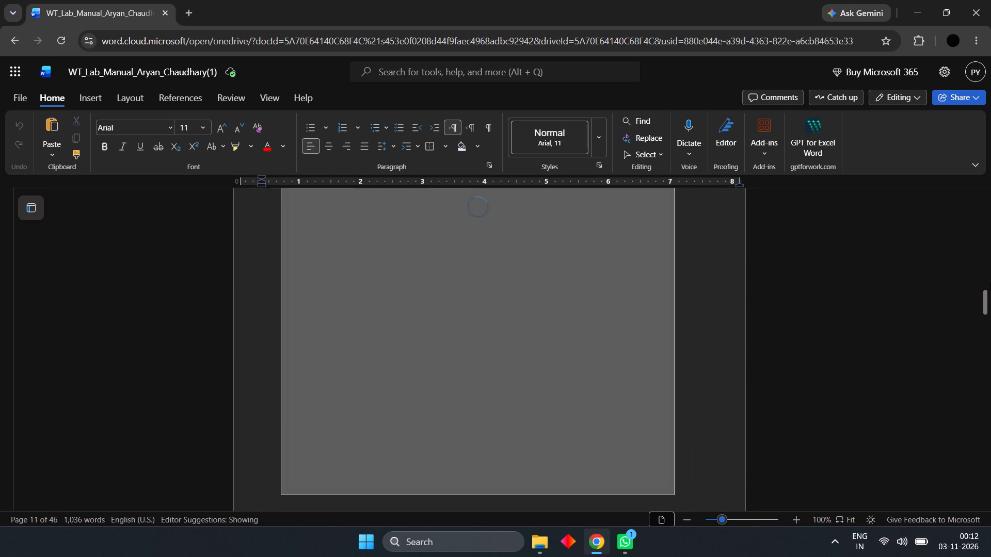
pyautogui.scroll(-5, 990, 282)
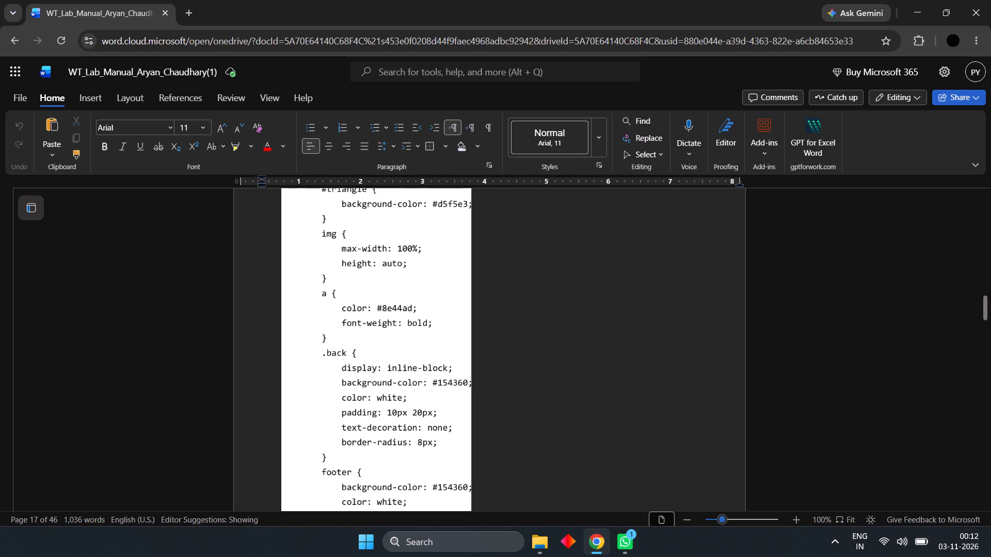
# Slightly enlarge the page 17 code picture that ends with the footer style rules and closing head tag.
pyautogui.moveTo(469, 336); pyautogui.dragTo(476, 336)
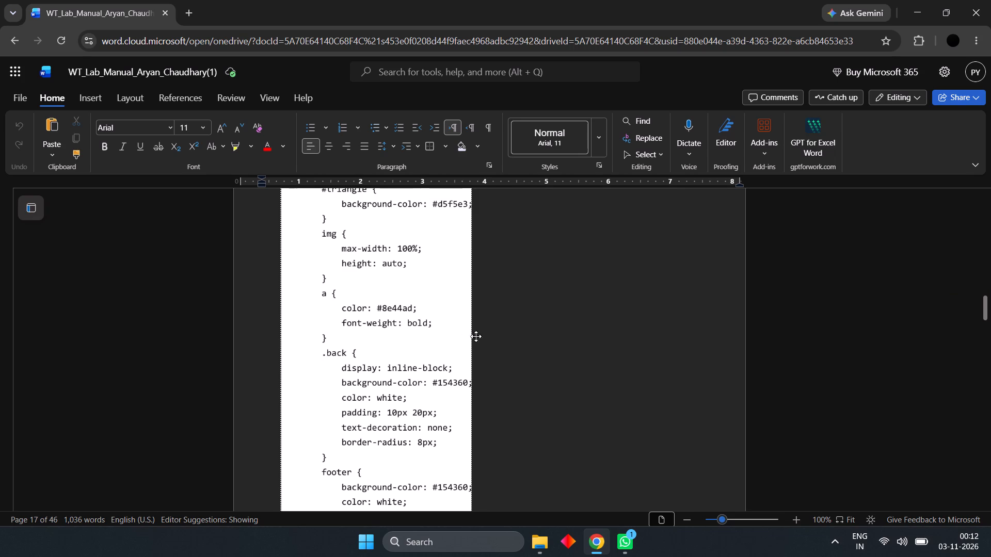
pyautogui.moveTo(476, 336); pyautogui.dragTo(517, 339)
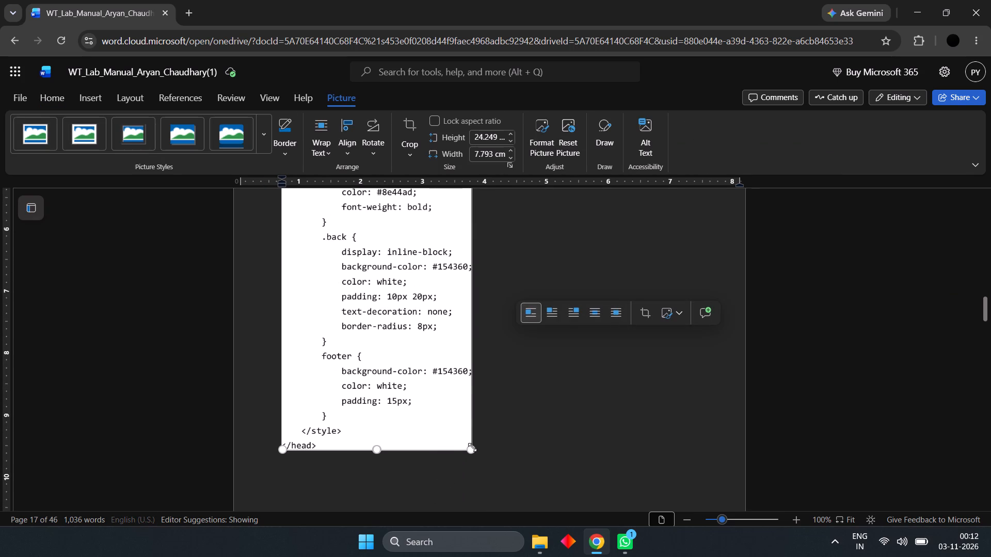
pyautogui.moveTo(472, 447); pyautogui.dragTo(512, 450)
pyautogui.click(512, 450)
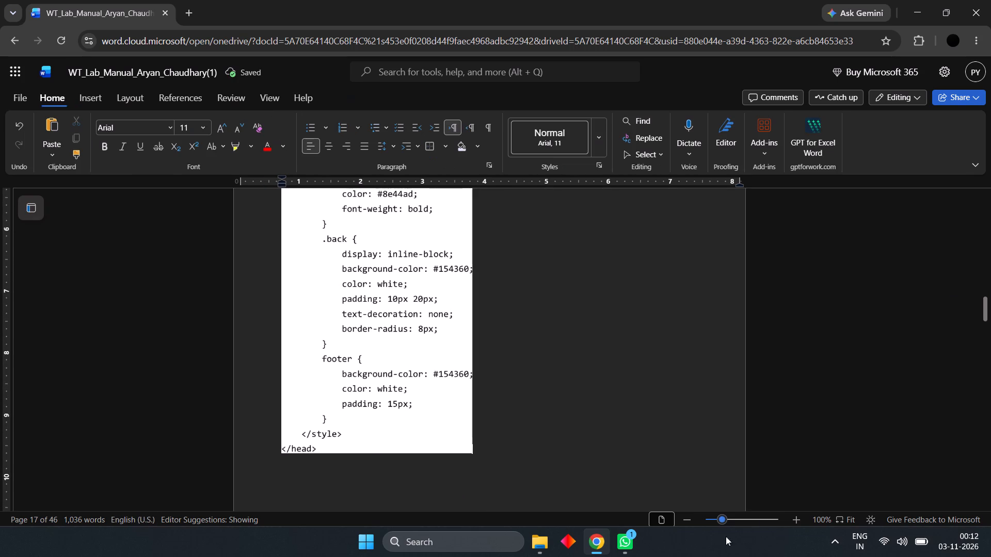
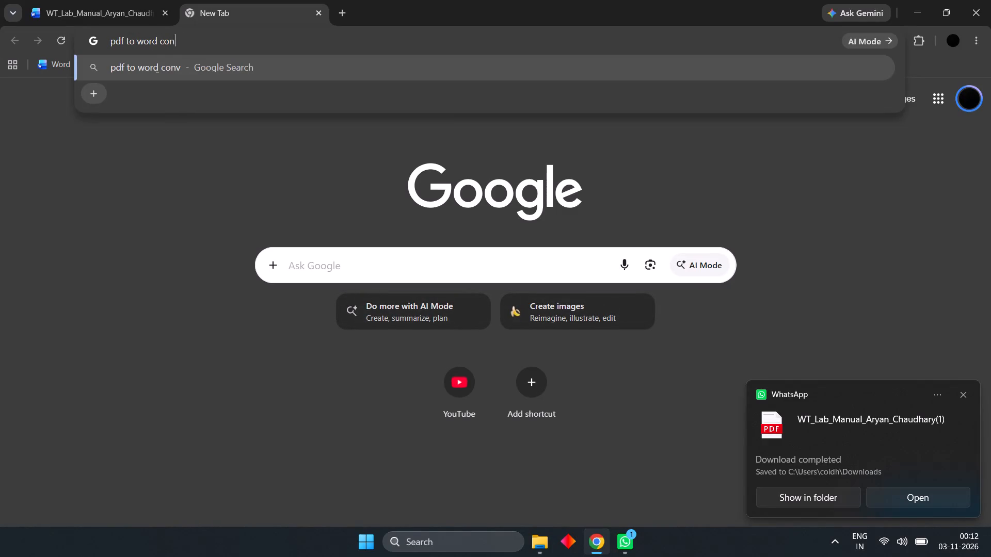
# Search the web for "pdf to word convertor" and open the iLovePDF PDF to Word converter.
pyautogui.press('BackSpace')
pyautogui.write('or')
pyautogui.press('Return')
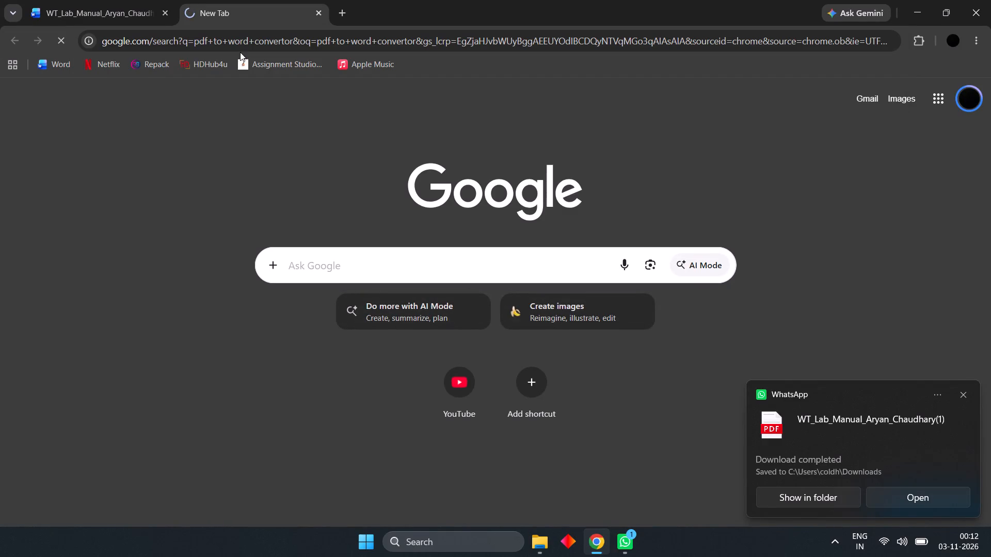
pyautogui.click(219, 240)
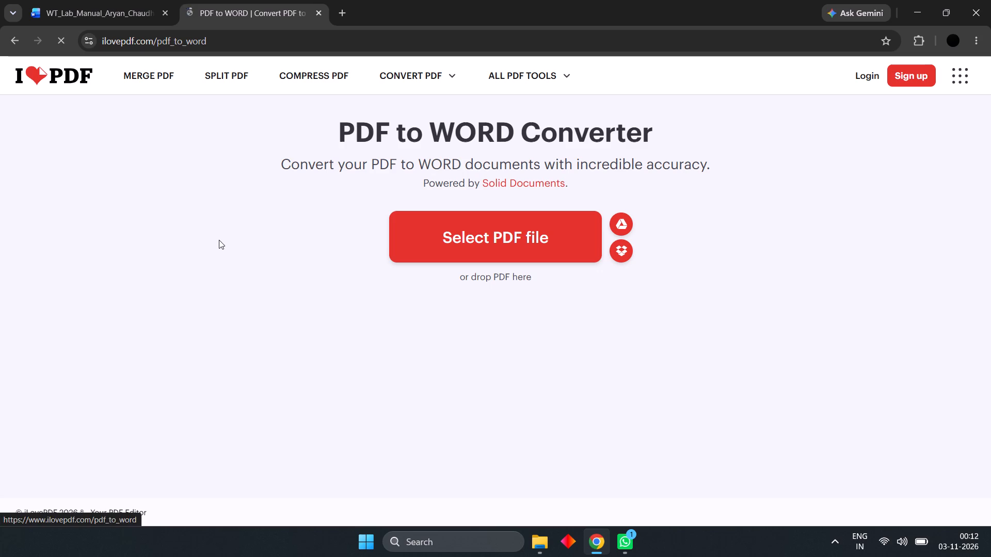
# Upload the lab manual PDF from Downloads to the converter and convert it to Word with No OCR.
pyautogui.click(493, 246)
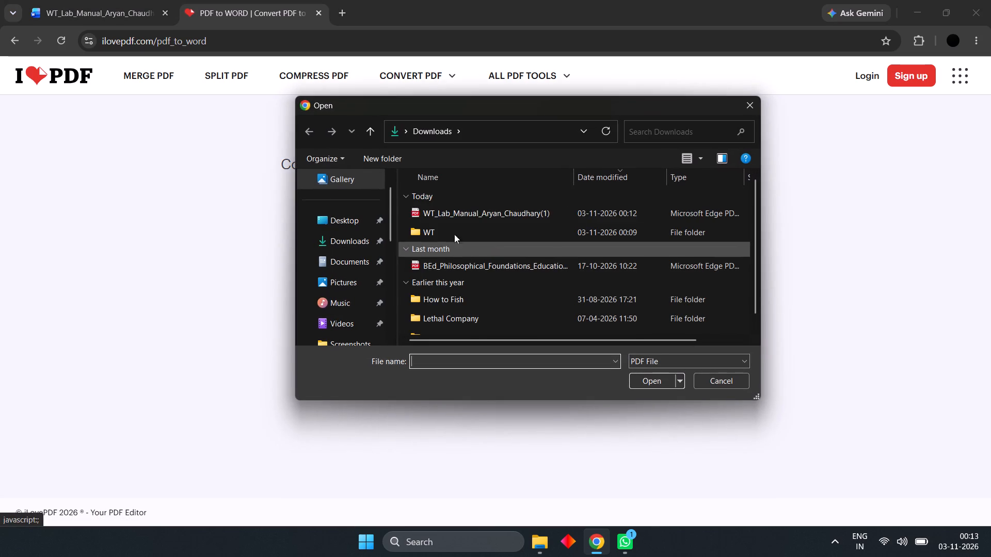
pyautogui.click(455, 218)
pyautogui.click(647, 390)
pyautogui.click(647, 388)
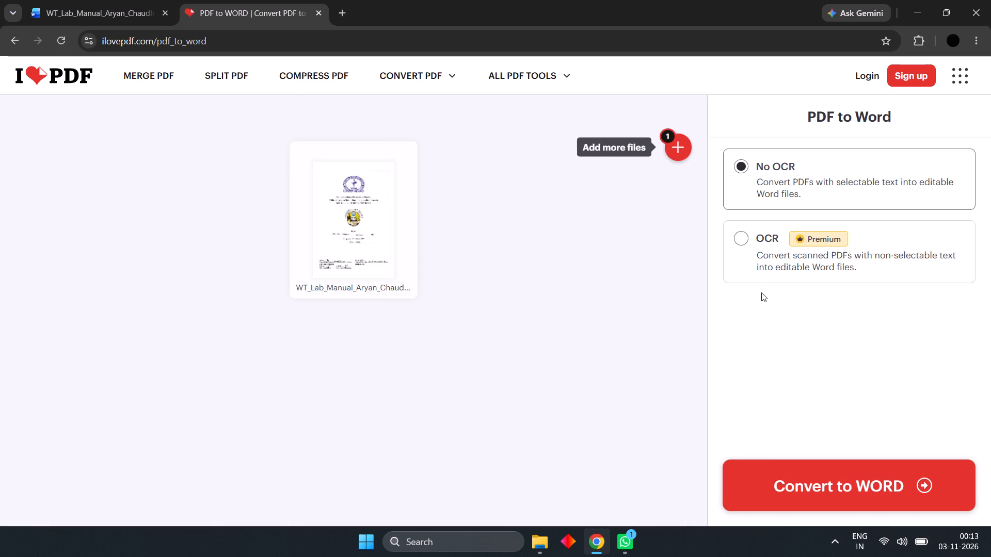
pyautogui.click(801, 476)
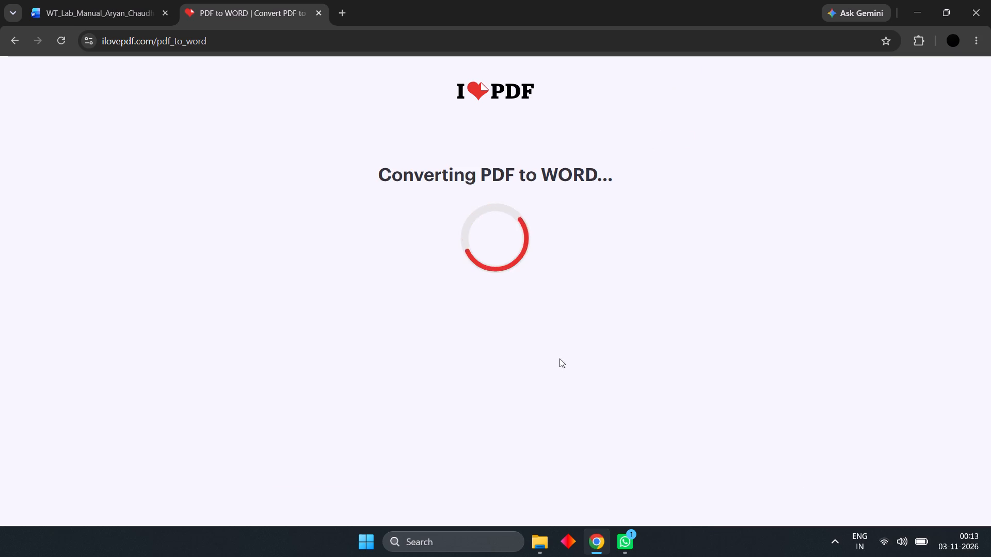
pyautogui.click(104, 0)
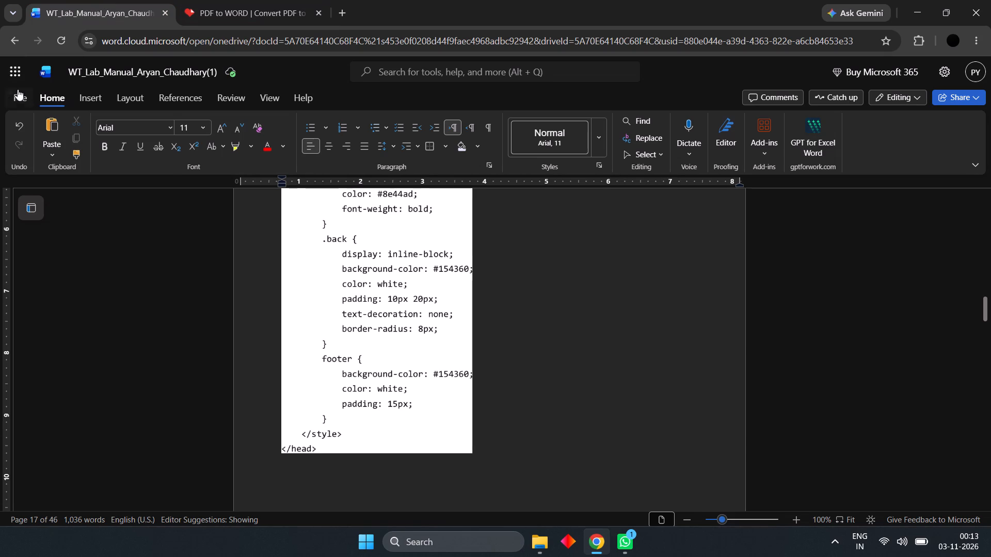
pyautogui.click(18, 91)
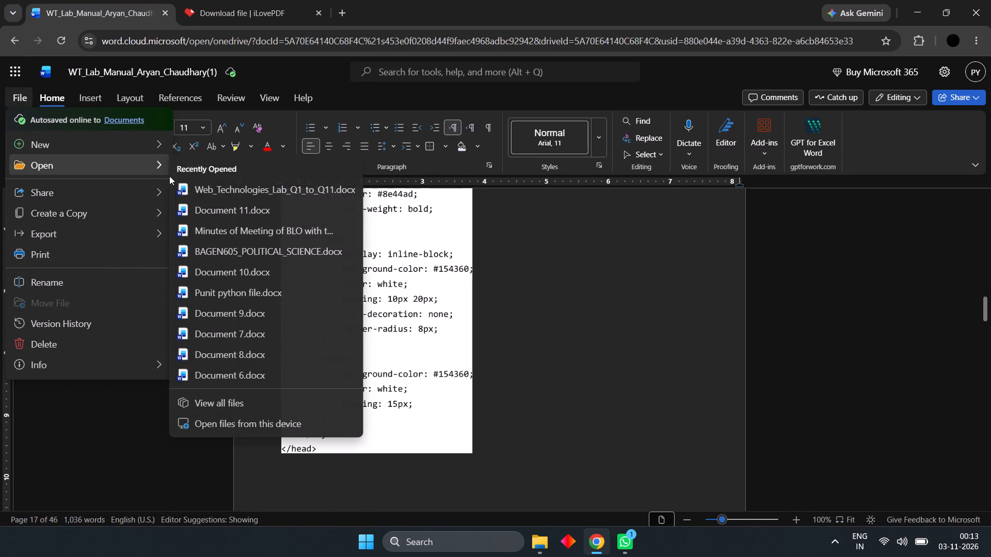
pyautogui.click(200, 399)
# Return to iLovePDF and download the converted Word document.
pyautogui.click(236, 0)
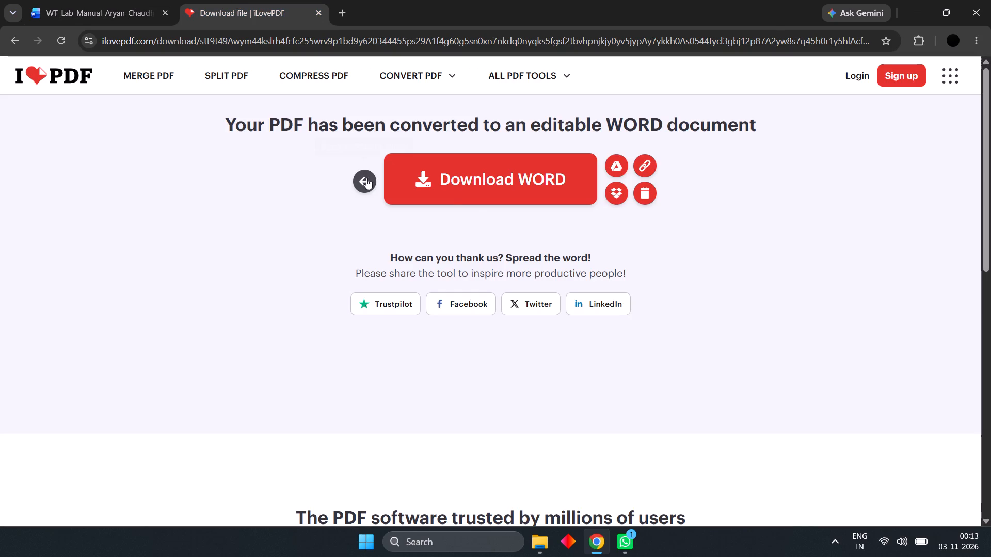
pyautogui.click(477, 183)
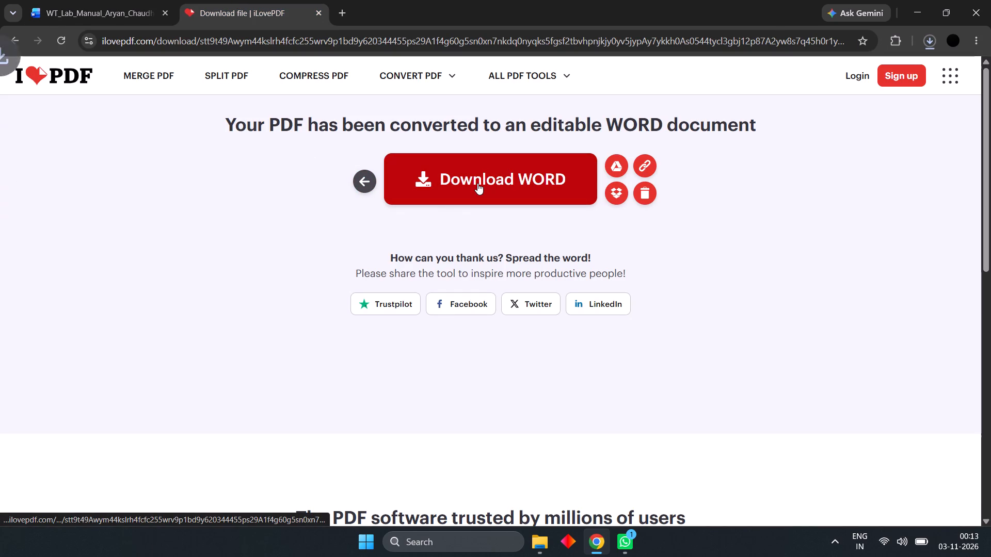
# Switch back to the open lab manual, cancel the file picker and go to the Word home page.
pyautogui.click(62, 0)
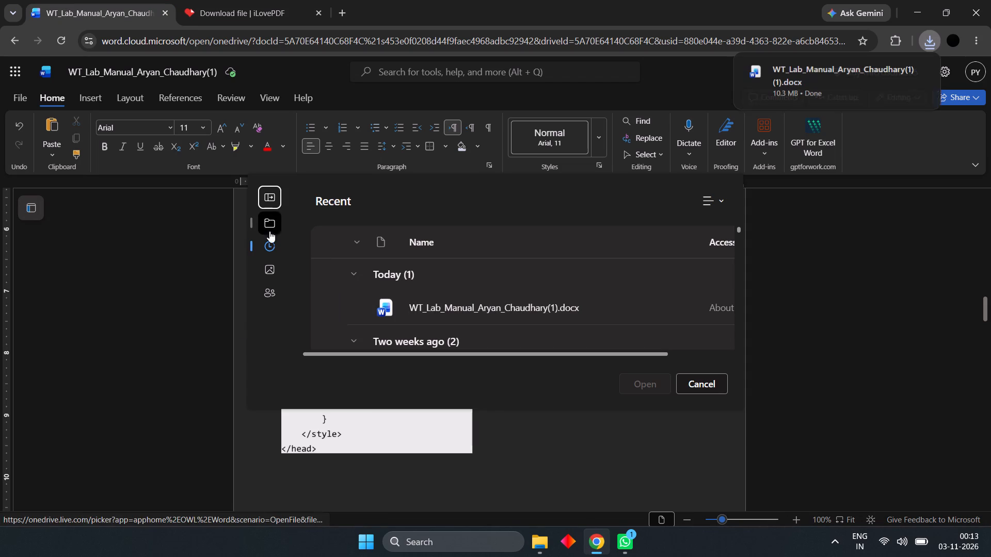
pyautogui.click(699, 384)
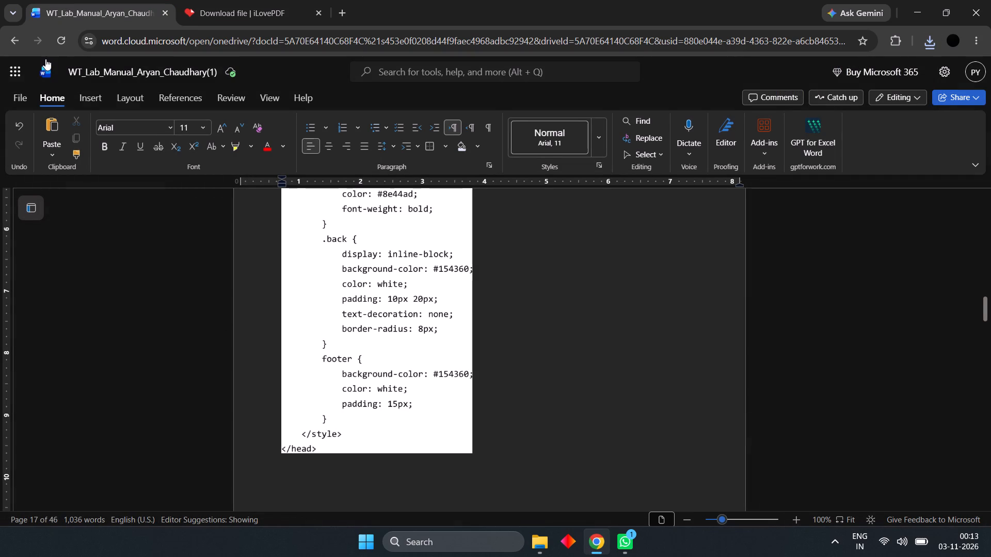
pyautogui.click(44, 63)
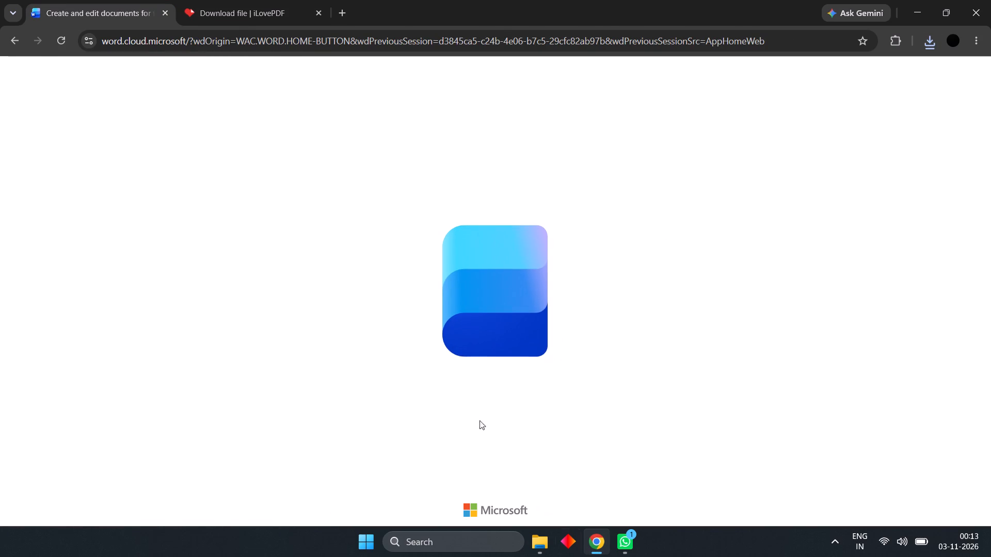
# In File Explorer, delete the older 12,910 KB lab manual Word document from the Downloads folder.
pyautogui.click(545, 547)
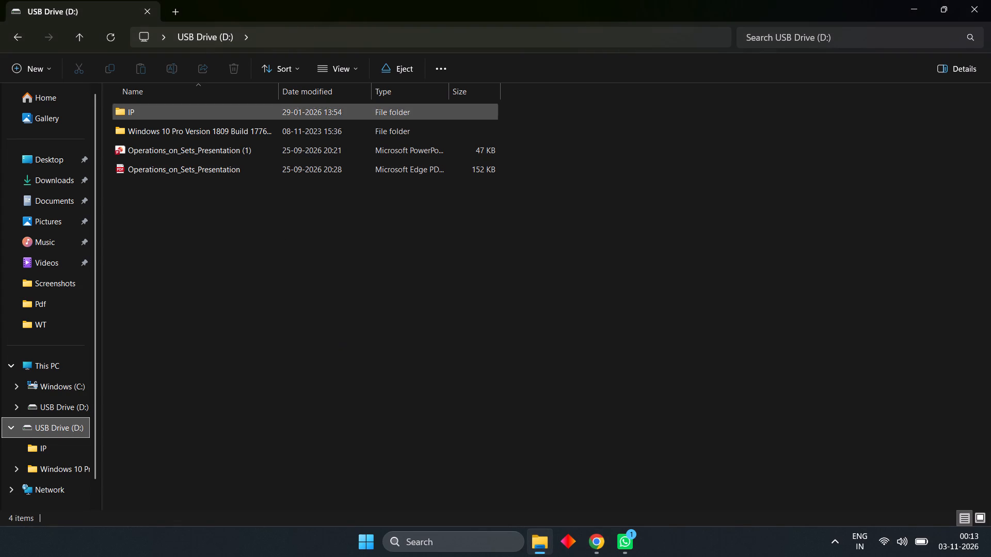
pyautogui.click(50, 187)
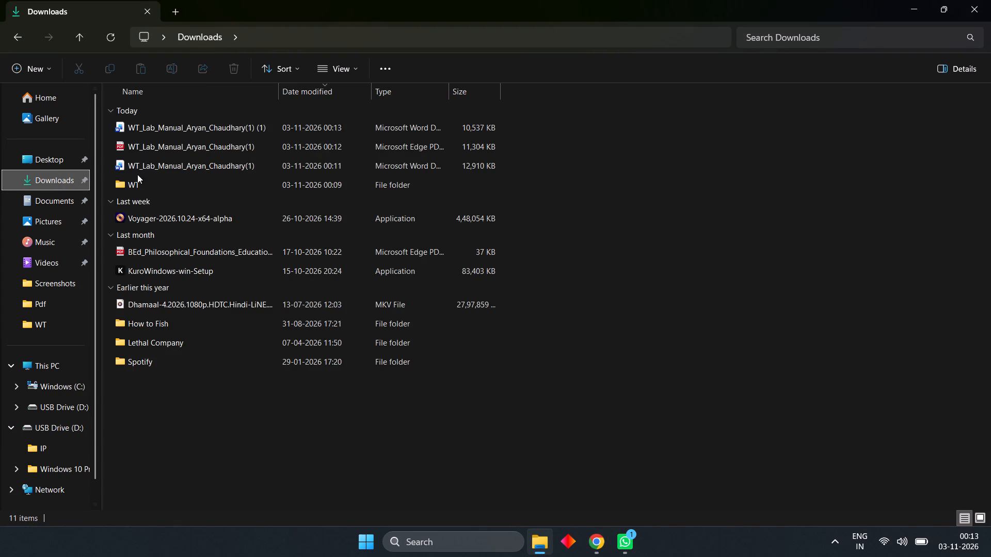
pyautogui.click(154, 173)
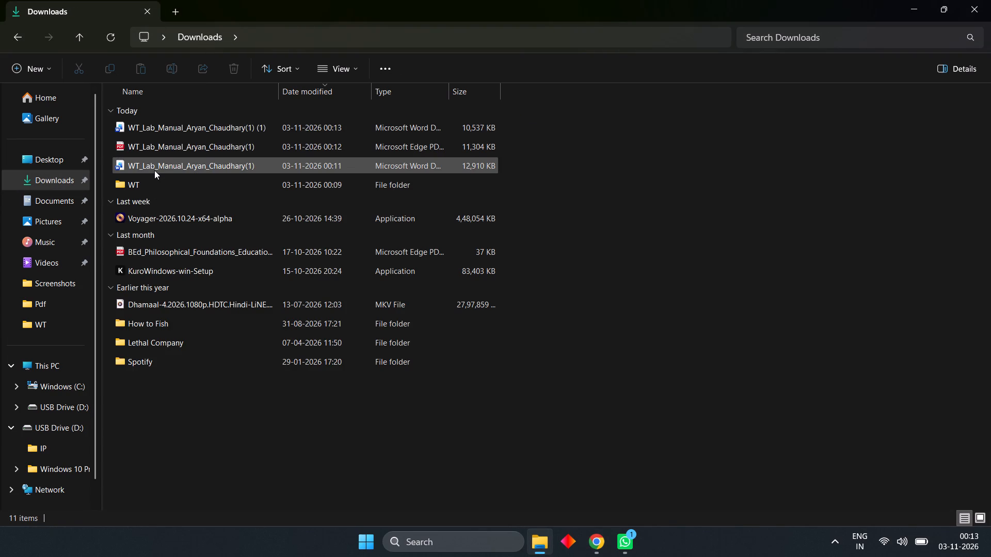
pyautogui.click(155, 168)
pyautogui.press('Delete')
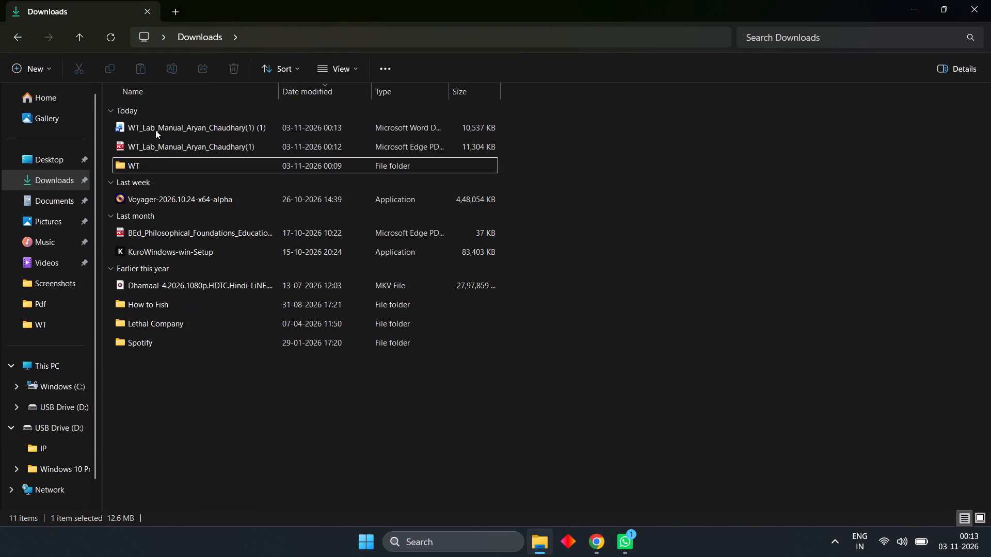
# Switch to Word in Chrome and upload the newly converted lab manual document from Downloads.
pyautogui.click(596, 539)
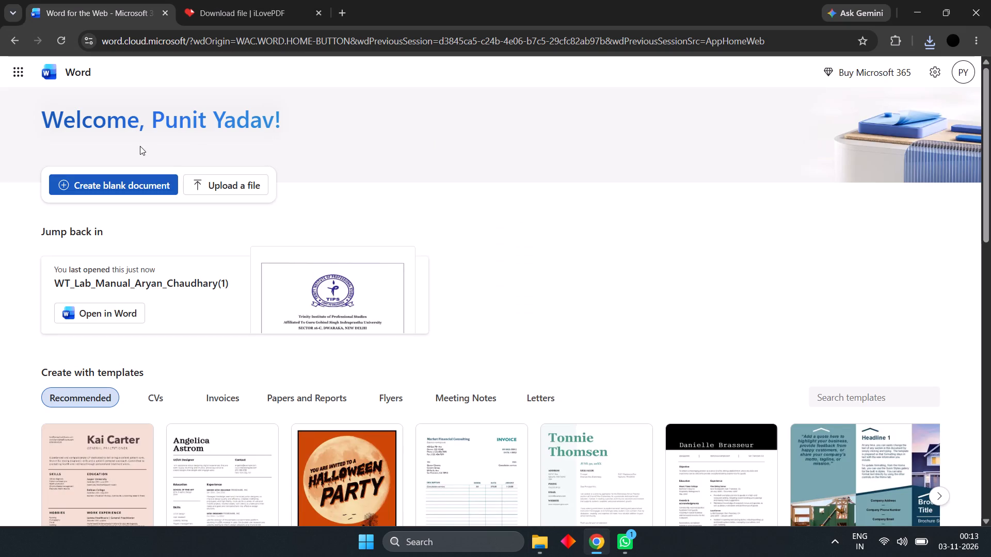
pyautogui.click(211, 188)
pyautogui.click(444, 218)
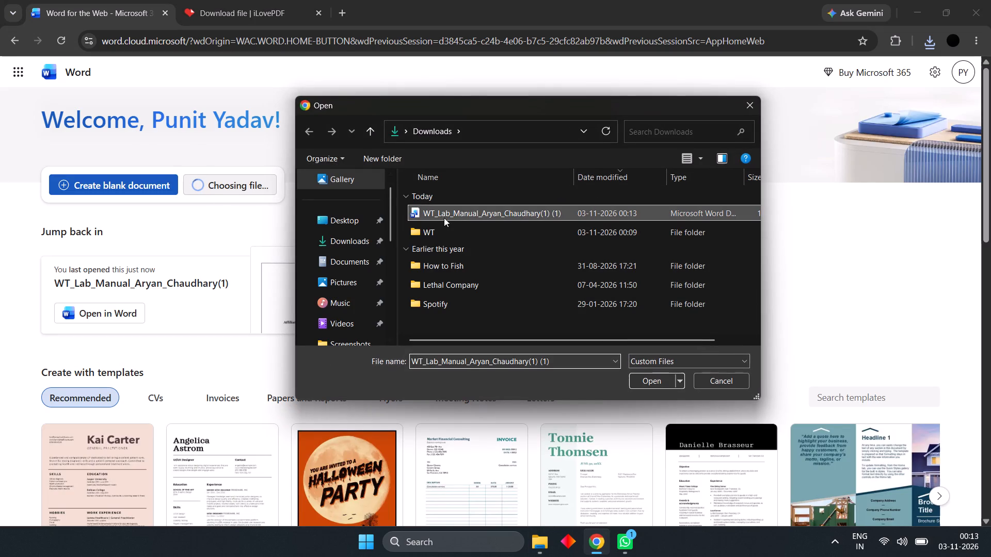
pyautogui.click(656, 376)
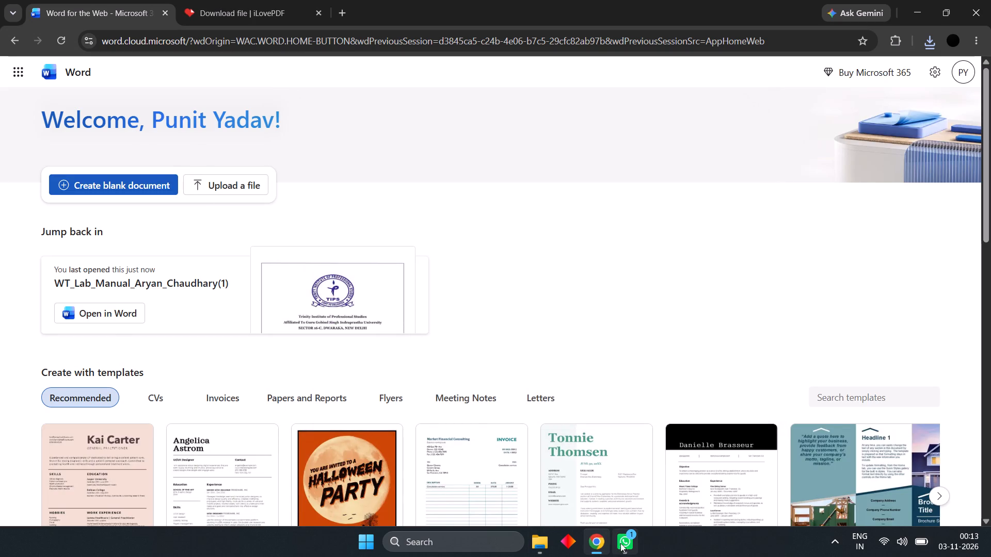
# In File Explorer, rename the converted Word document in Downloads as WT_Lab_Manual.
pyautogui.click(545, 548)
pyautogui.click(273, 121)
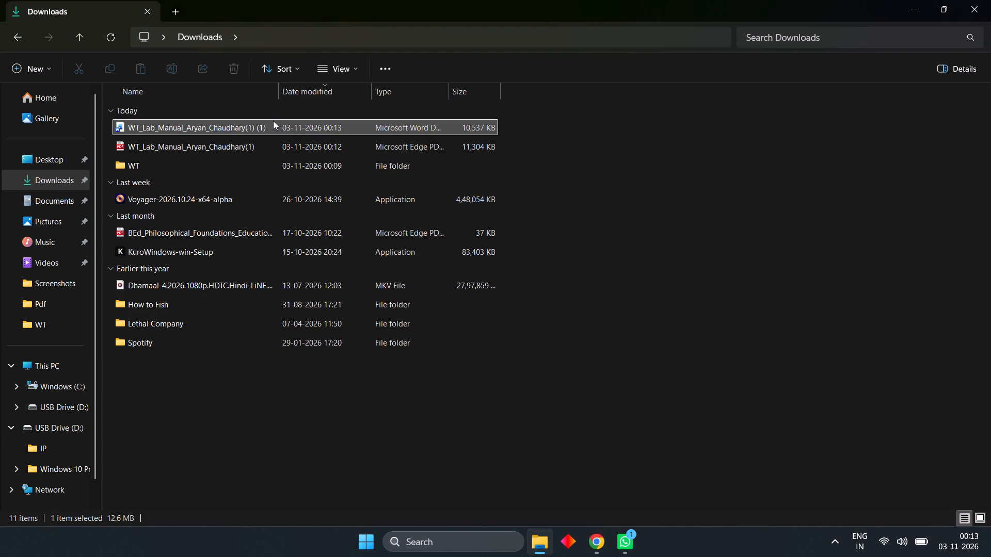
pyautogui.click(172, 74)
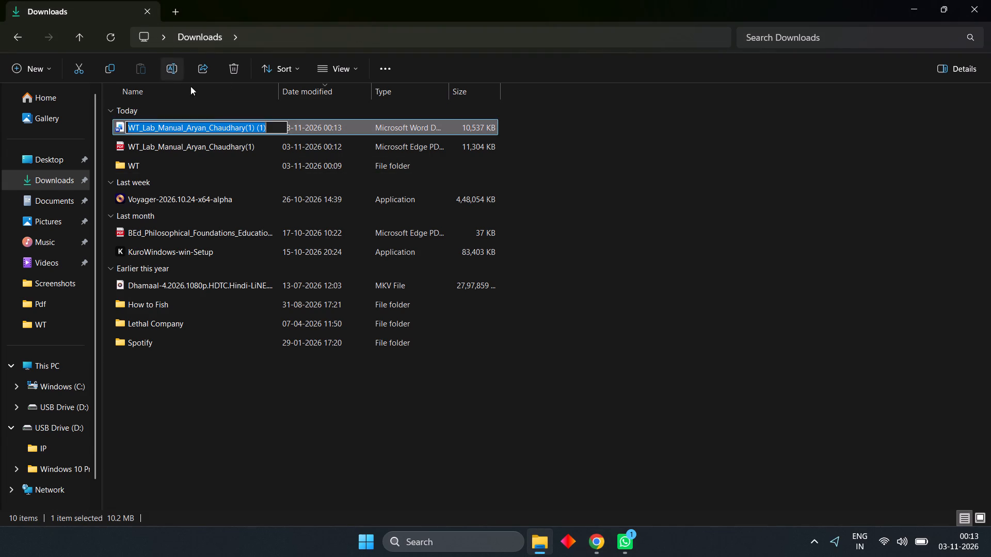
pyautogui.click(278, 128)
pyautogui.moveTo(278, 128); pyautogui.dragTo(166, 128)
pyautogui.moveTo(166, 128); pyautogui.dragTo(173, 127)
pyautogui.click(183, 127)
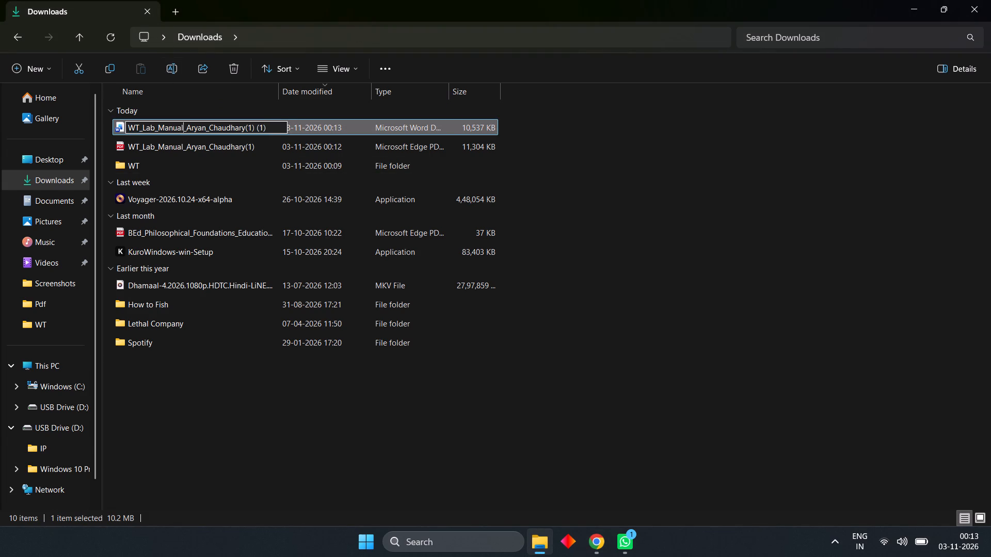
pyautogui.press('Delete')
pyautogui.press('Delete')
pyautogui.press('Delete')
pyautogui.press('Delete')
pyautogui.press('Delete')
pyautogui.press('Delete')
pyautogui.press('Delete')
pyautogui.press('Delete')
pyautogui.press('Delete')
pyautogui.press('Delete')
pyautogui.press('Delete')
pyautogui.press('Delete')
pyautogui.press('Delete')
pyautogui.press('Delete')
pyautogui.press('Delete')
pyautogui.press('Delete')
pyautogui.press('Delete')
pyautogui.press('Delete')
pyautogui.press('Delete')
pyautogui.press('Delete')
pyautogui.press('Return')
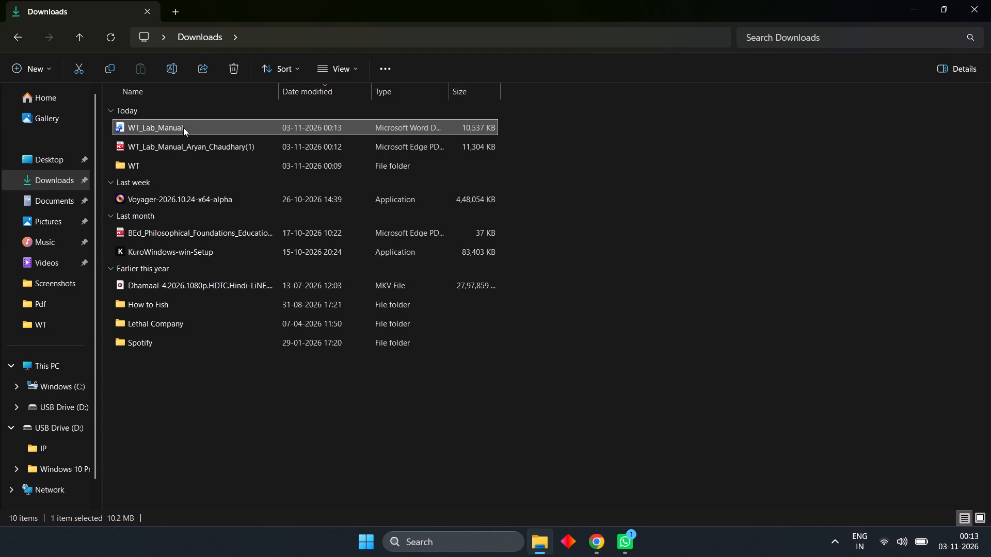
# Switch to Word in Chrome and look through the uploaded lab manual from the cover page to the last questions.
pyautogui.click(594, 550)
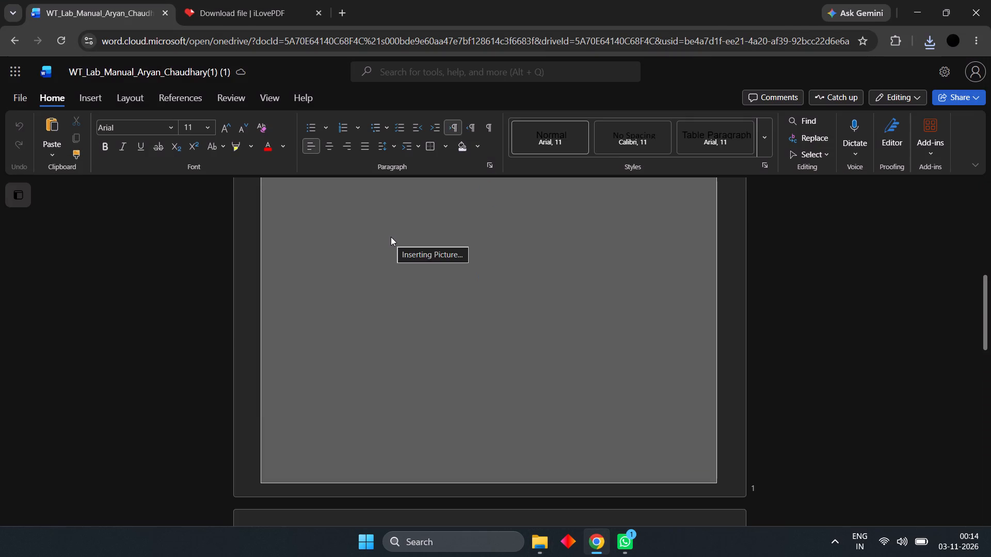
pyautogui.scroll(15, 445, 290)
pyautogui.scroll(-3, 445, 290)
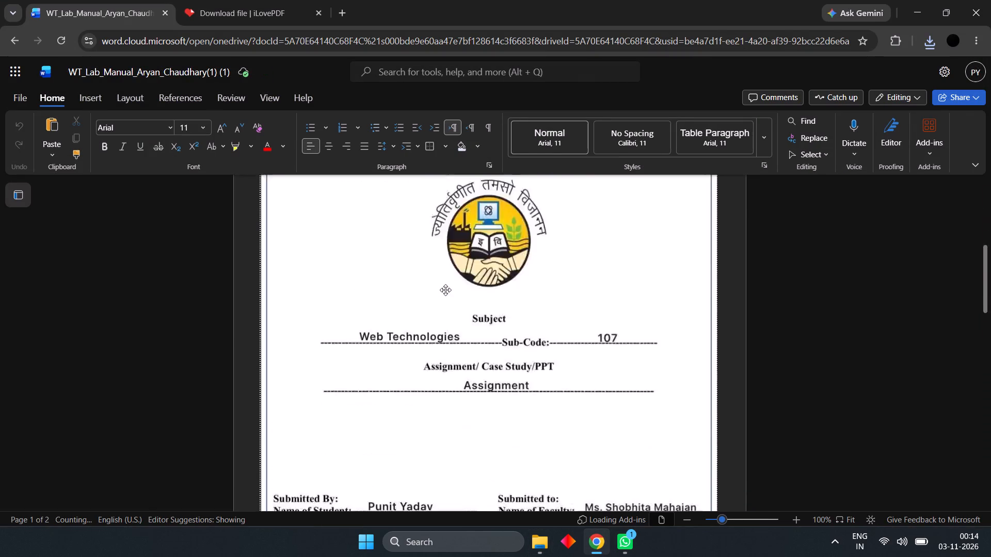
pyautogui.scroll(-5, 445, 290)
pyautogui.scroll(4, 445, 290)
pyautogui.scroll(-2, 445, 290)
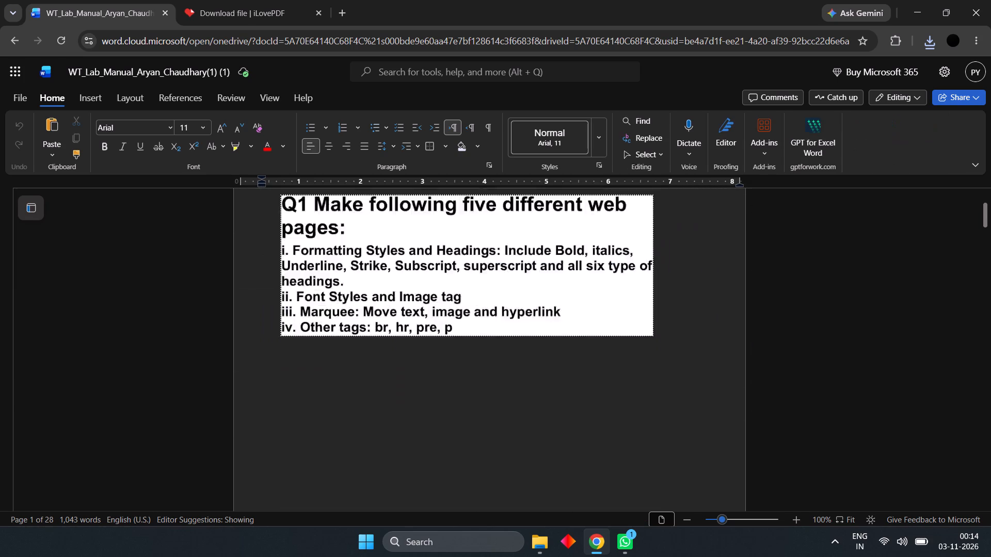
pyautogui.scroll(-9, 445, 290)
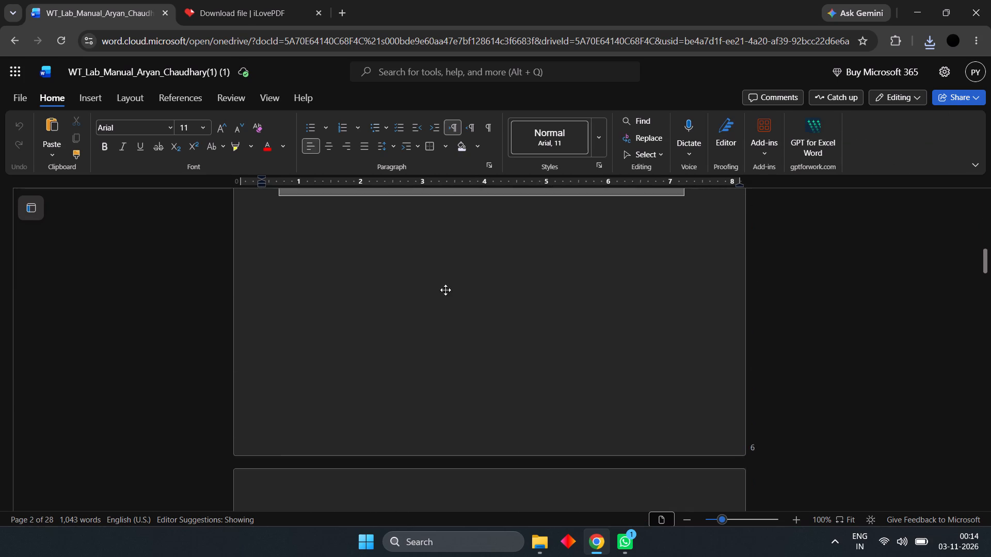
pyautogui.scroll(-12, 445, 290)
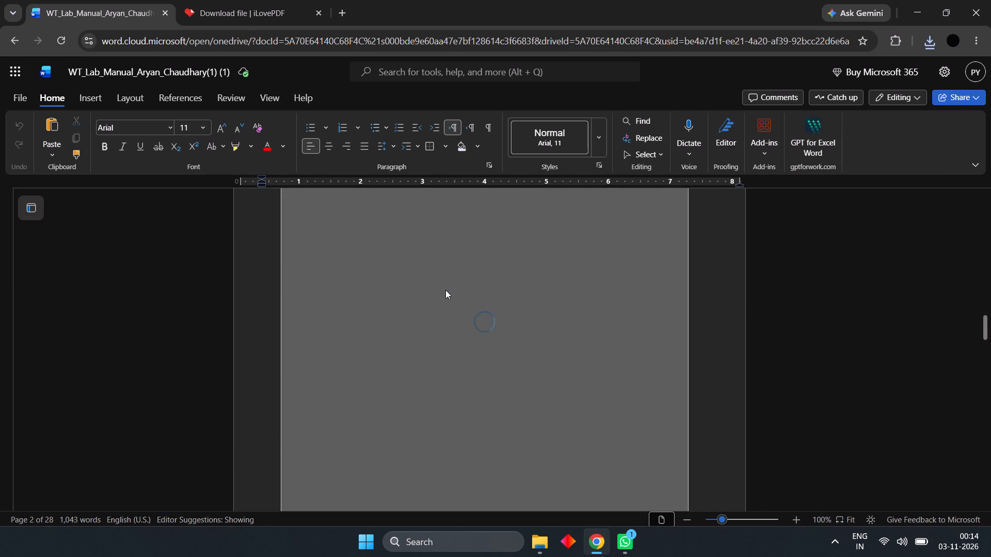
pyautogui.scroll(-15, 445, 290)
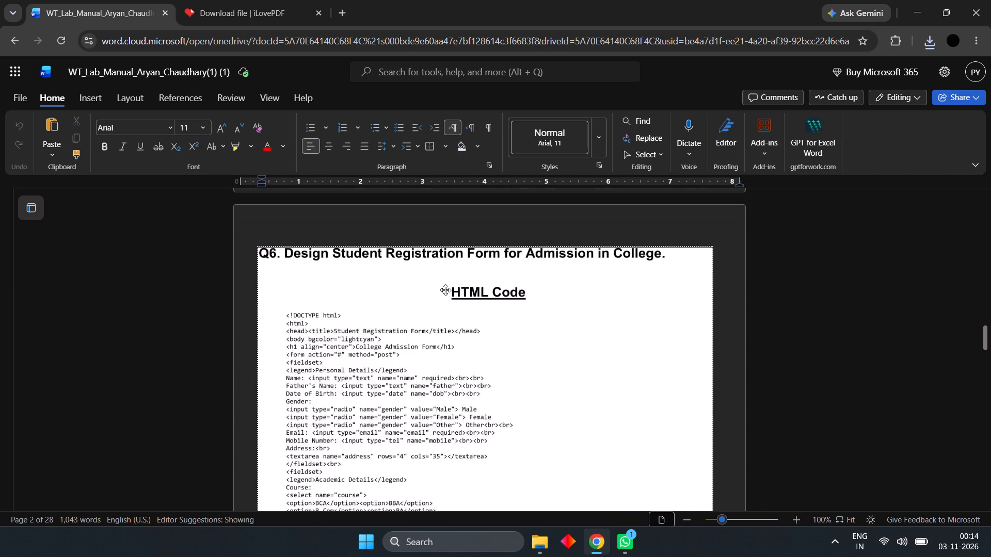
pyautogui.scroll(-12, 445, 290)
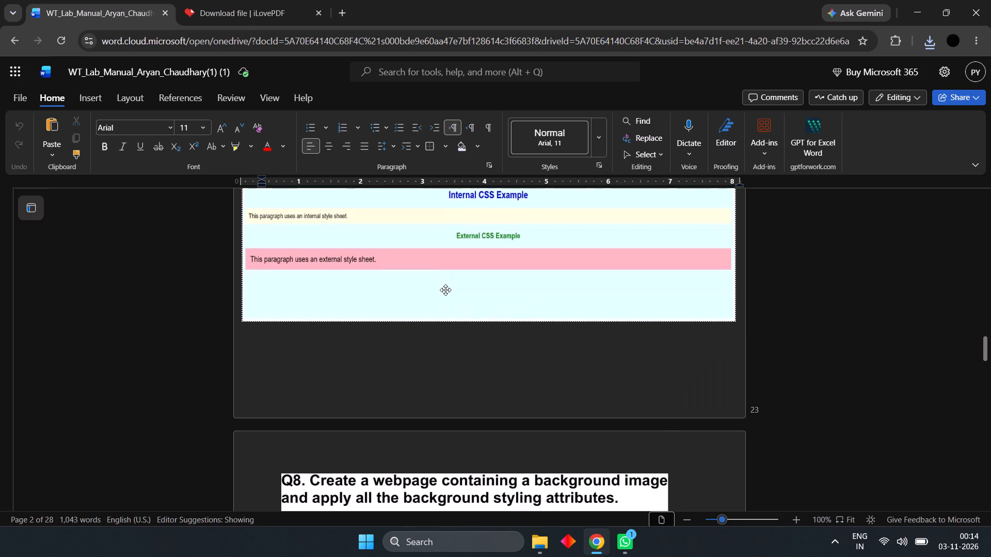
pyautogui.scroll(-10, 445, 290)
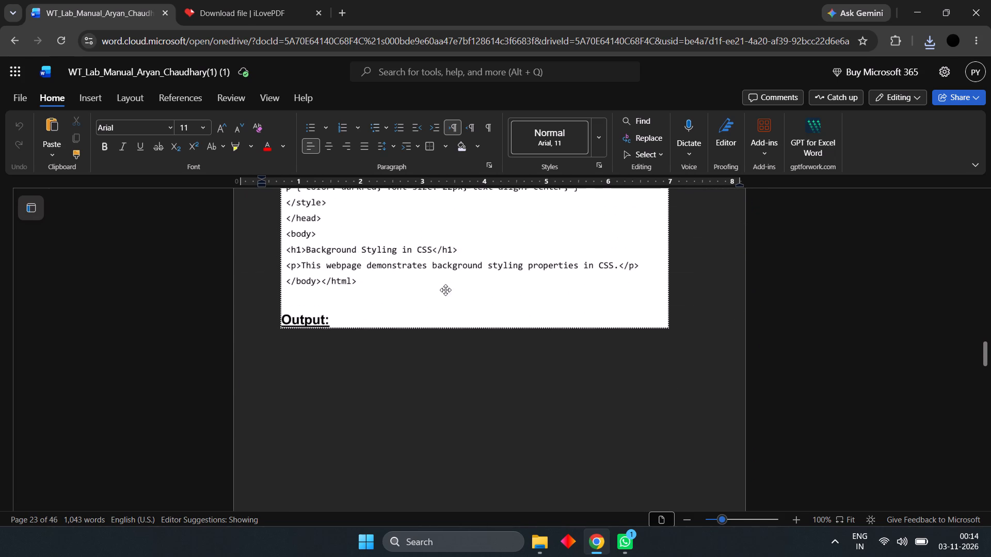
pyautogui.scroll(-20, 445, 290)
# Delete the List Styling Attributes output picture above the Q11 heading on page 29.
pyautogui.scroll(3, 445, 290)
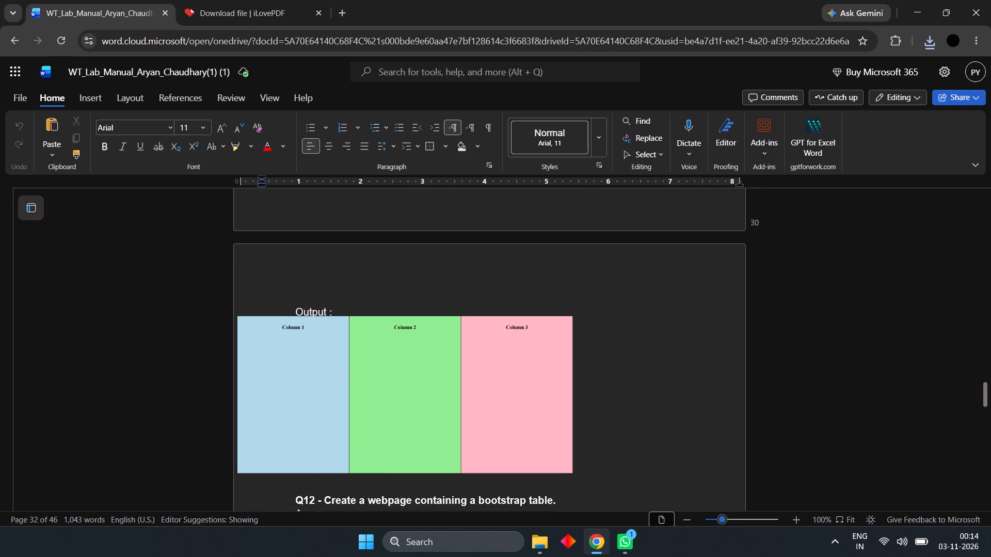
pyautogui.scroll(7, 445, 290)
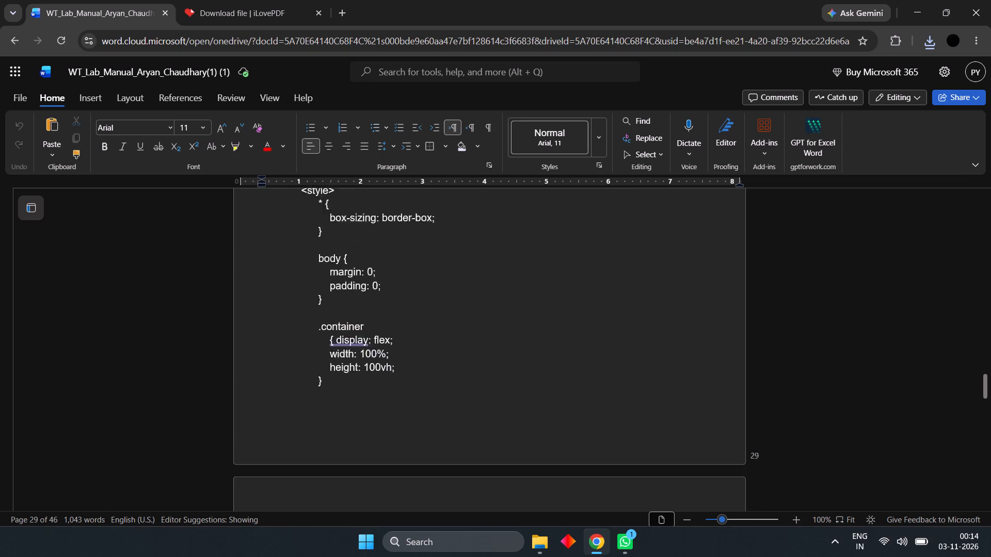
pyautogui.scroll(13, 445, 290)
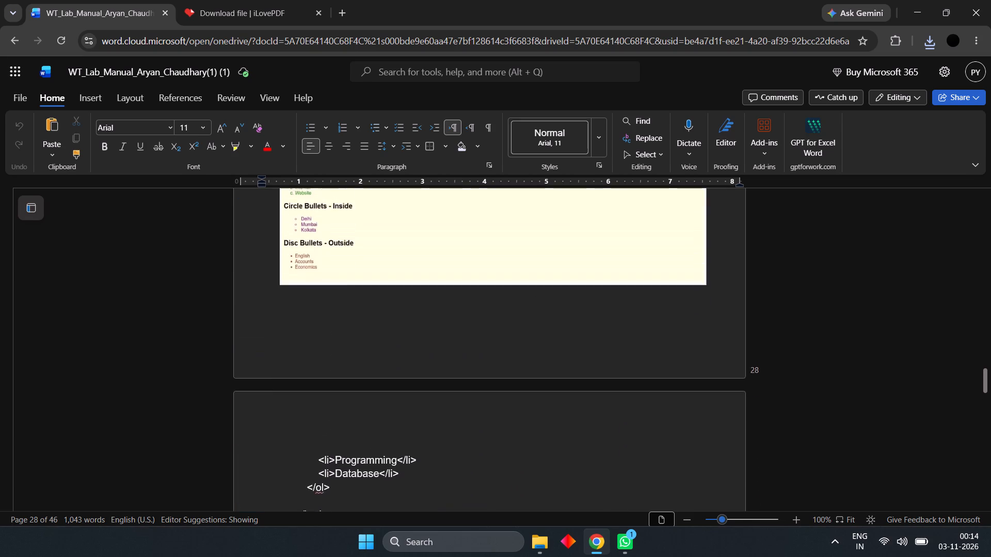
pyautogui.scroll(2, 445, 290)
pyautogui.scroll(-5, 445, 290)
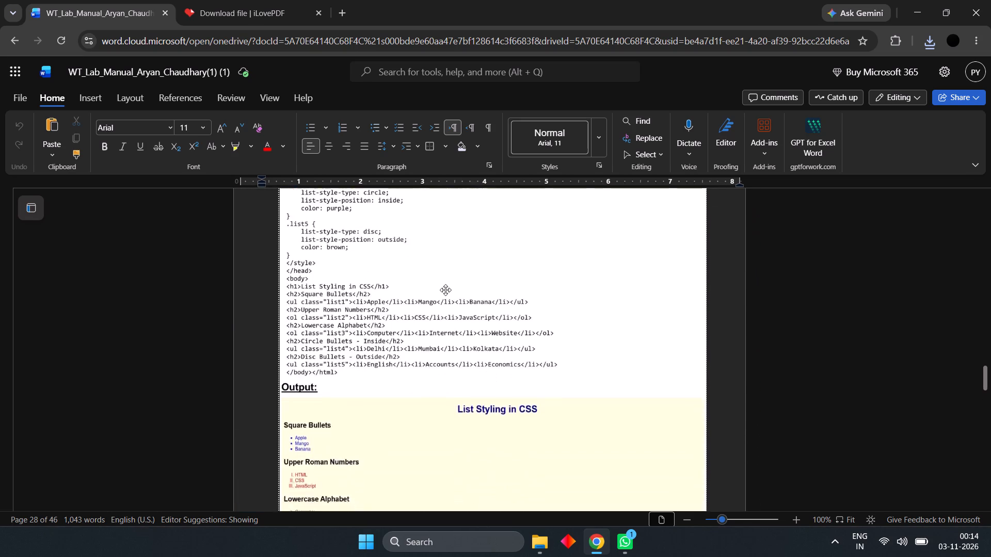
pyautogui.scroll(-5, 445, 290)
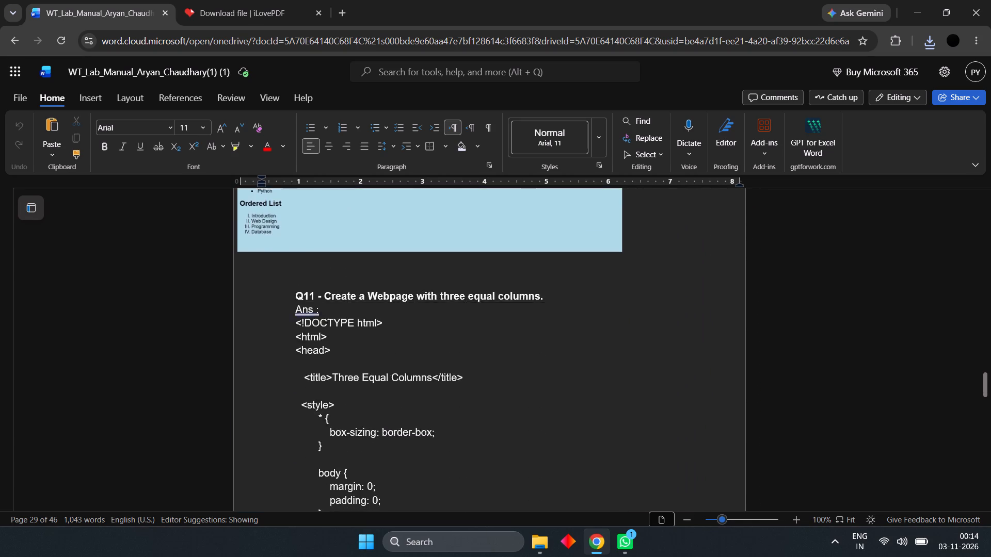
pyautogui.scroll(-2, 445, 290)
pyautogui.moveTo(644, 336); pyautogui.dragTo(438, 289)
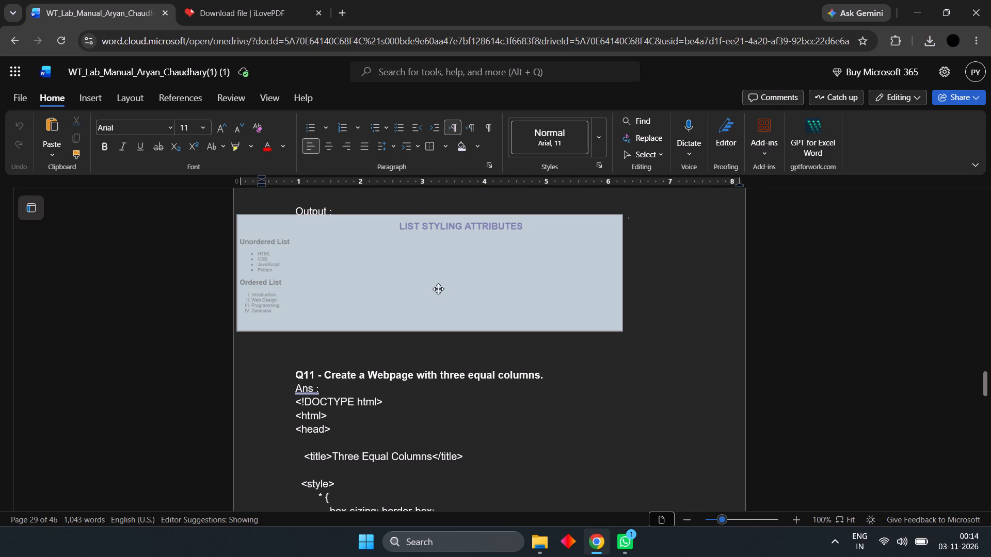
pyautogui.moveTo(438, 289); pyautogui.dragTo(336, 255)
pyautogui.press('BackSpace')
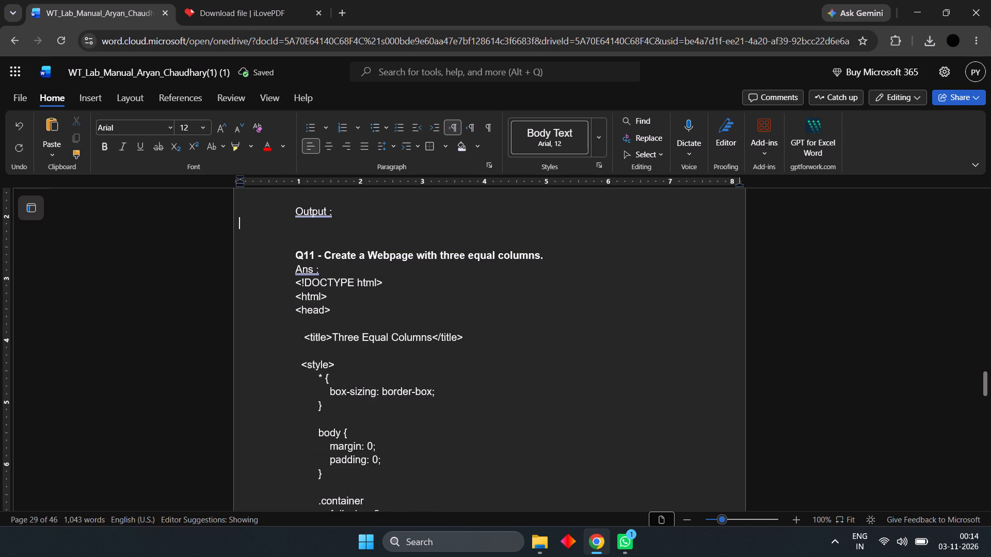
# Delete the "Output :" label and the blank lines above Q11, continuing back into the closing html tag.
pyautogui.click(396, 212)
pyautogui.press('BackSpace')
pyautogui.press('BackSpace')
pyautogui.click(391, 235)
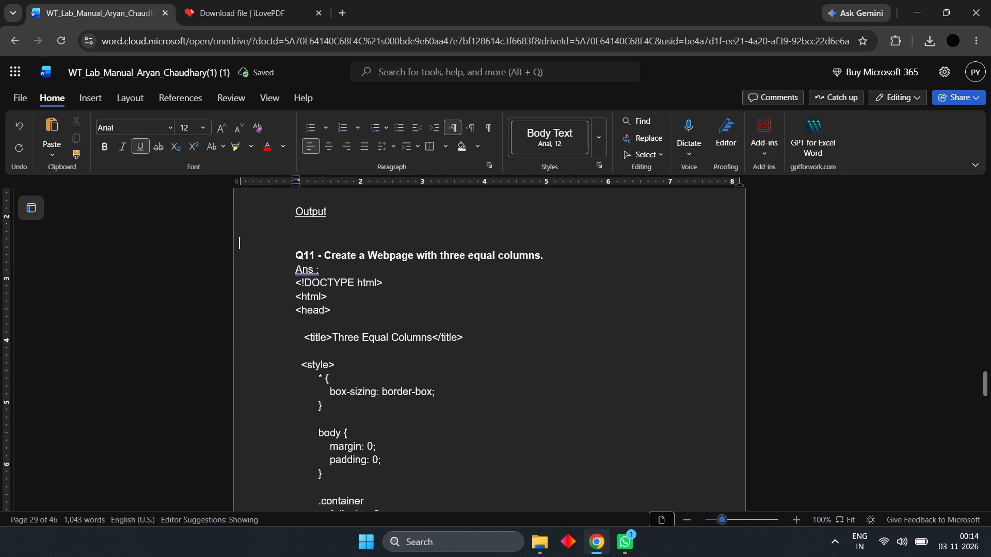
pyautogui.click(390, 232)
pyautogui.press('BackSpace')
pyautogui.press('BackSpace')
pyautogui.press('BackSpace')
pyautogui.press('BackSpace')
pyautogui.press('BackSpace')
pyautogui.press('BackSpace')
pyautogui.press('BackSpace')
pyautogui.press('BackSpace')
pyautogui.press('BackSpace')
pyautogui.press('BackSpace')
pyautogui.press('BackSpace')
pyautogui.press('BackSpace')
pyautogui.press('BackSpace')
pyautogui.press('BackSpace')
pyautogui.press('BackSpace')
pyautogui.press('BackSpace')
pyautogui.press('BackSpace')
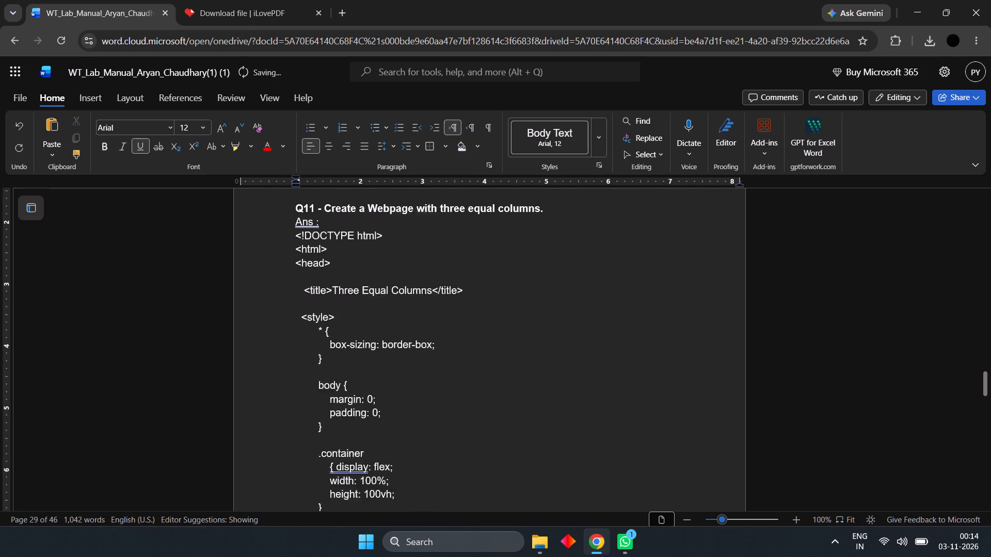
# Delete the leftover list code above Q11, from the unfinished closing tag back through the Database and Programming items.
pyautogui.click(990, 384)
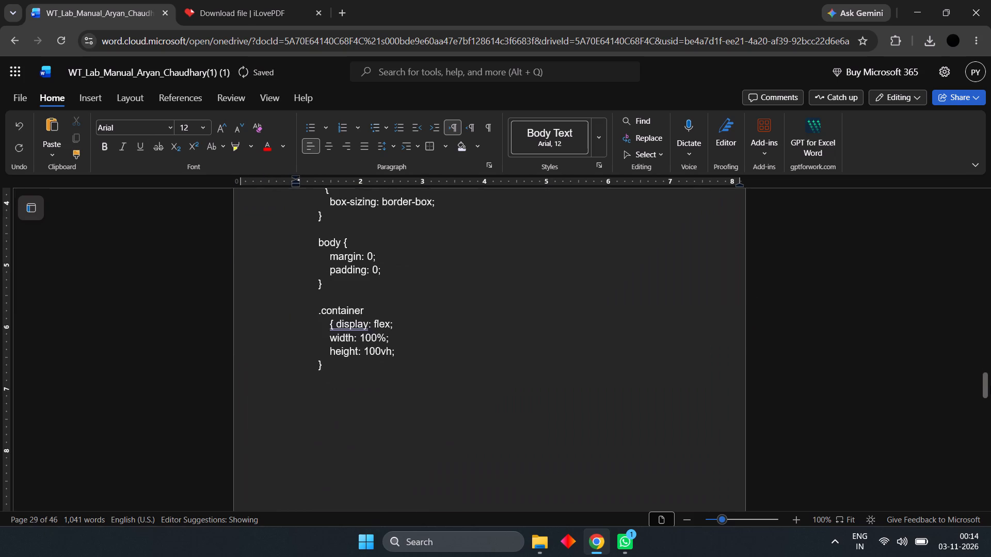
pyautogui.scroll(-3, 779, 402)
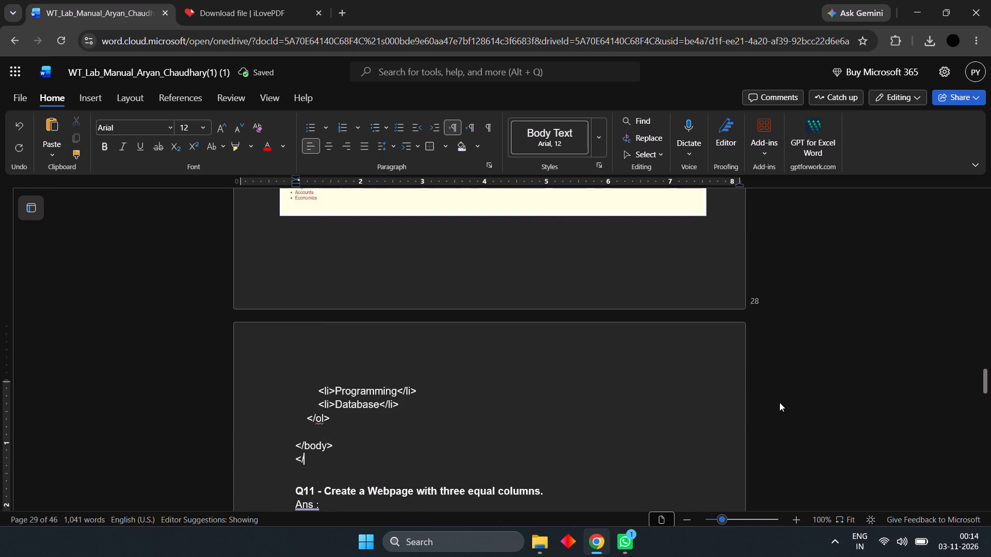
pyautogui.scroll(-1, 779, 402)
pyautogui.scroll(5, 779, 402)
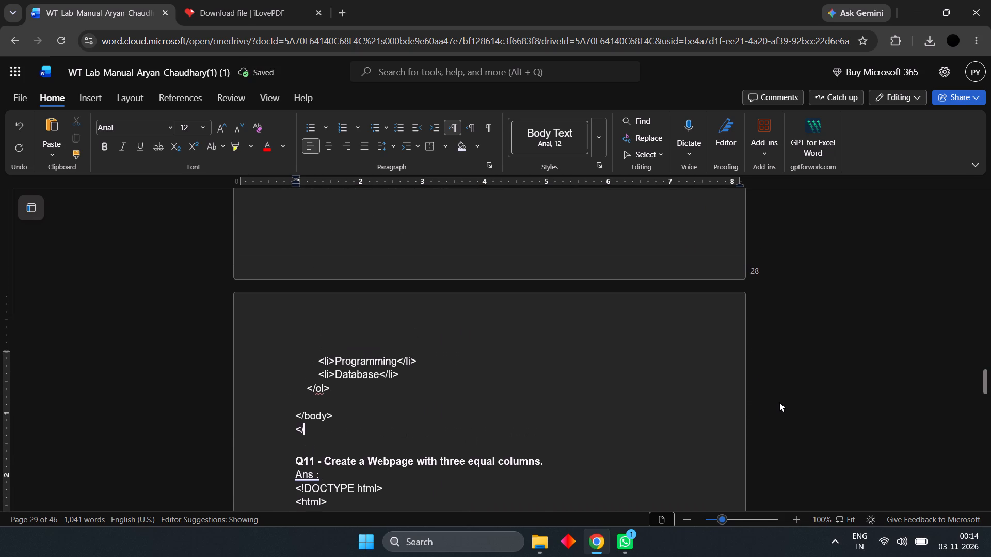
pyautogui.press('BackSpace')
pyautogui.press('BackSpace')
pyautogui.press('BackSpace')
pyautogui.press('BackSpace')
pyautogui.press('BackSpace')
pyautogui.press('BackSpace')
pyautogui.press('BackSpace')
pyautogui.press('BackSpace')
pyautogui.press('BackSpace')
pyautogui.press('BackSpace')
pyautogui.press('BackSpace')
pyautogui.press('BackSpace')
pyautogui.press('BackSpace')
pyautogui.press('BackSpace')
pyautogui.press('BackSpace')
pyautogui.press('BackSpace')
pyautogui.press('BackSpace')
pyautogui.press('BackSpace')
pyautogui.press('BackSpace')
pyautogui.press('BackSpace')
pyautogui.press('BackSpace')
pyautogui.press('BackSpace')
pyautogui.press('BackSpace')
pyautogui.press('BackSpace')
pyautogui.press('BackSpace')
pyautogui.press('BackSpace')
pyautogui.press('BackSpace')
pyautogui.press('BackSpace')
pyautogui.press('BackSpace')
pyautogui.press('BackSpace')
pyautogui.press('BackSpace')
pyautogui.press('BackSpace')
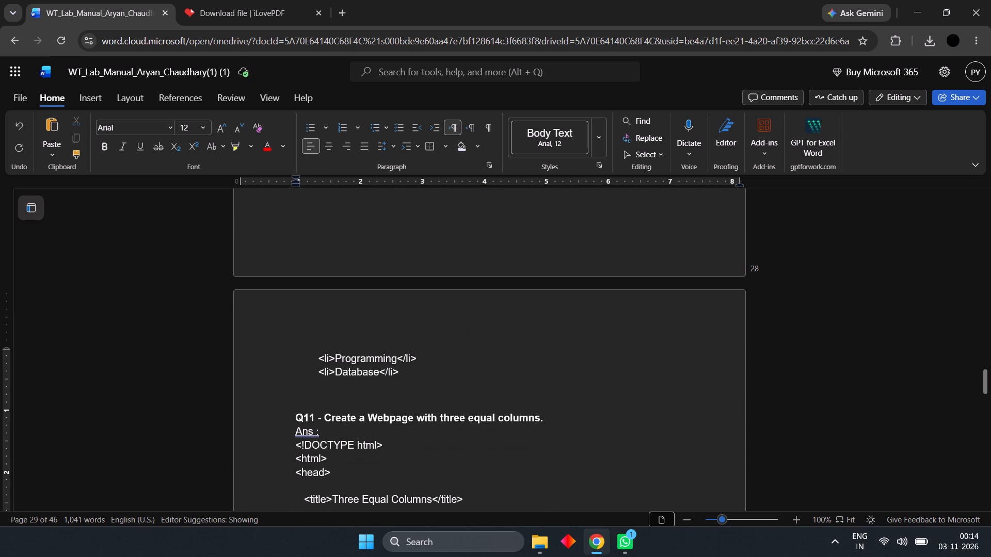
pyautogui.press('BackSpace')
pyautogui.press('BackSpace')
pyautogui.press('BackSpace')
pyautogui.press('BackSpace')
pyautogui.press('BackSpace')
pyautogui.press('BackSpace')
pyautogui.press('BackSpace')
pyautogui.press('BackSpace')
pyautogui.press('BackSpace')
pyautogui.press('BackSpace')
pyautogui.press('BackSpace')
pyautogui.press('BackSpace')
pyautogui.press('BackSpace')
pyautogui.press('BackSpace')
pyautogui.press('BackSpace')
pyautogui.press('BackSpace')
pyautogui.press('BackSpace')
pyautogui.press('BackSpace')
pyautogui.press('BackSpace')
pyautogui.press('BackSpace')
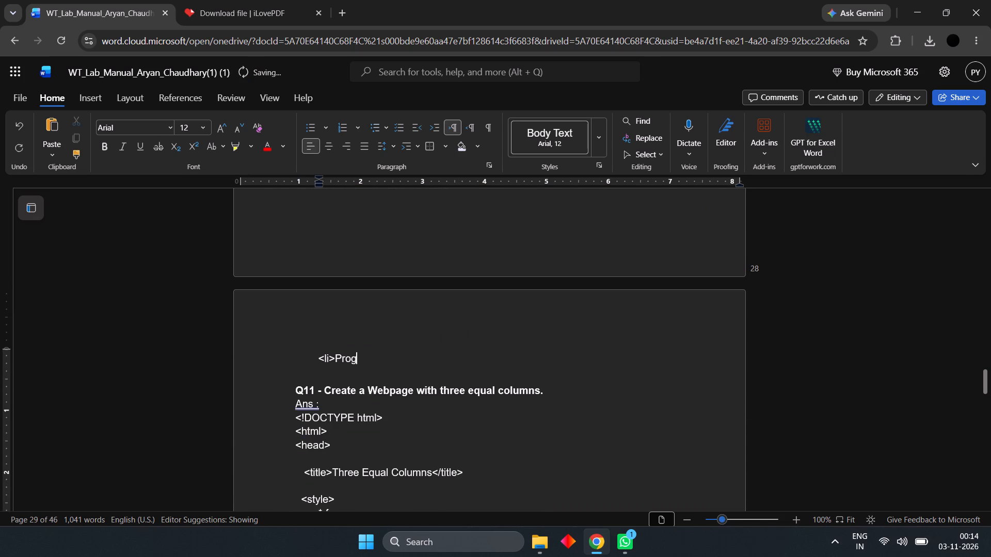
pyautogui.press('BackSpace')
pyautogui.press('BackSpace')
pyautogui.press('BackSpace')
pyautogui.press('BackSpace')
pyautogui.press('BackSpace')
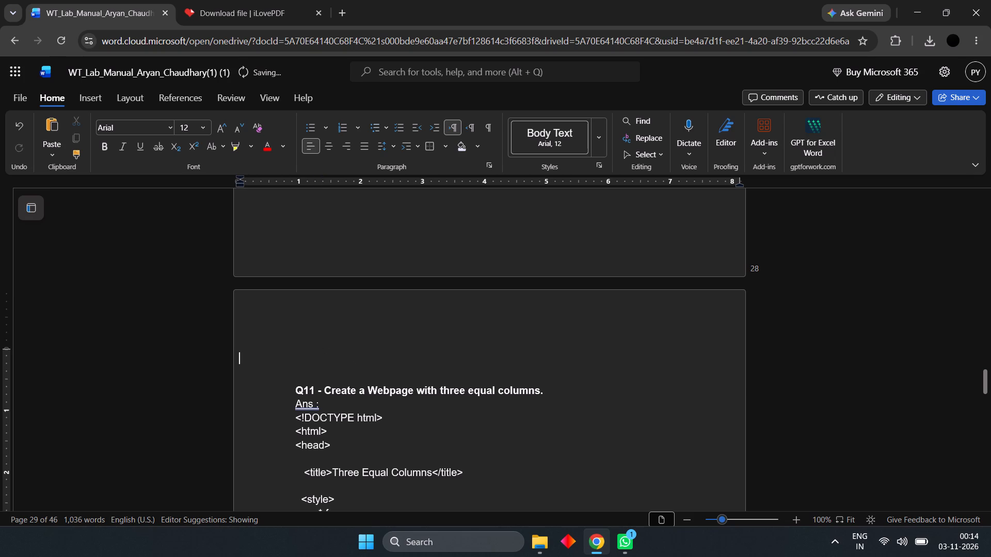
# Remove the blank space above the Q11 heading and its indent so it starts the page at the margin.
pyautogui.press('BackSpace')
pyautogui.press('BackSpace')
pyautogui.press('BackSpace')
pyautogui.press('BackSpace')
pyautogui.press('BackSpace')
pyautogui.press('BackSpace')
pyautogui.click(254, 362)
pyautogui.click(288, 356)
pyautogui.click(280, 326)
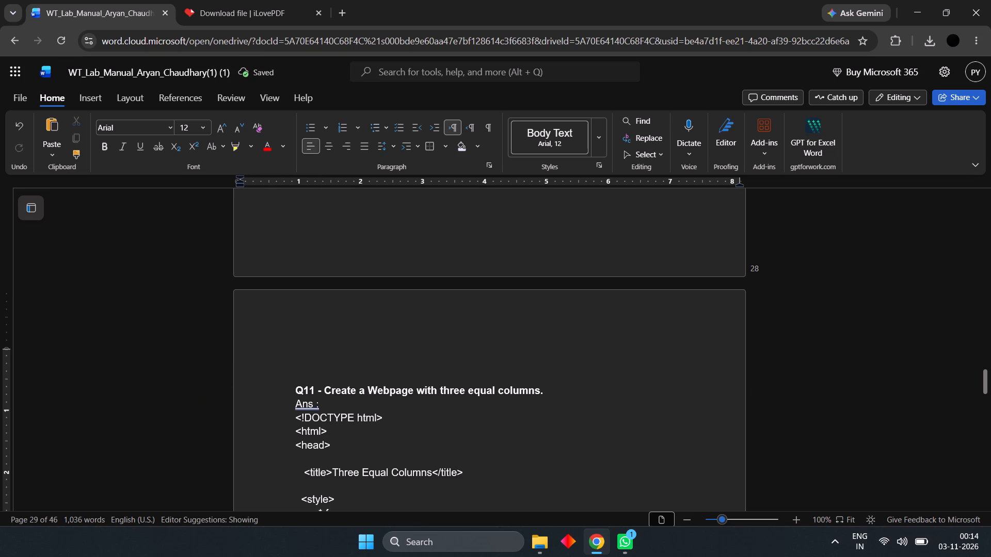
pyautogui.click(269, 311)
pyautogui.press('BackSpace')
pyautogui.press('BackSpace')
pyautogui.press('BackSpace')
pyautogui.press('BackSpace')
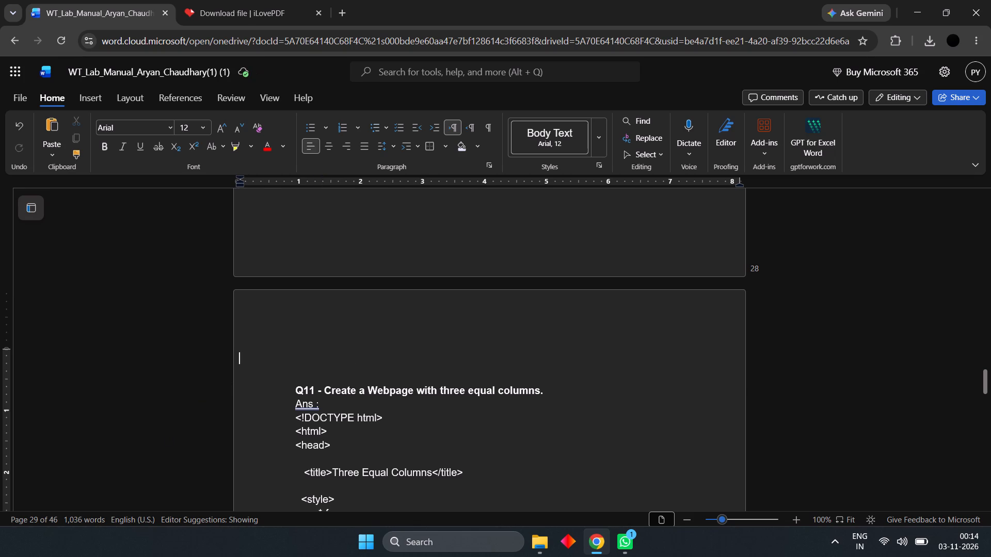
pyautogui.click(287, 379)
pyautogui.click(290, 383)
pyautogui.click(289, 392)
pyautogui.press('BackSpace')
pyautogui.press('BackSpace')
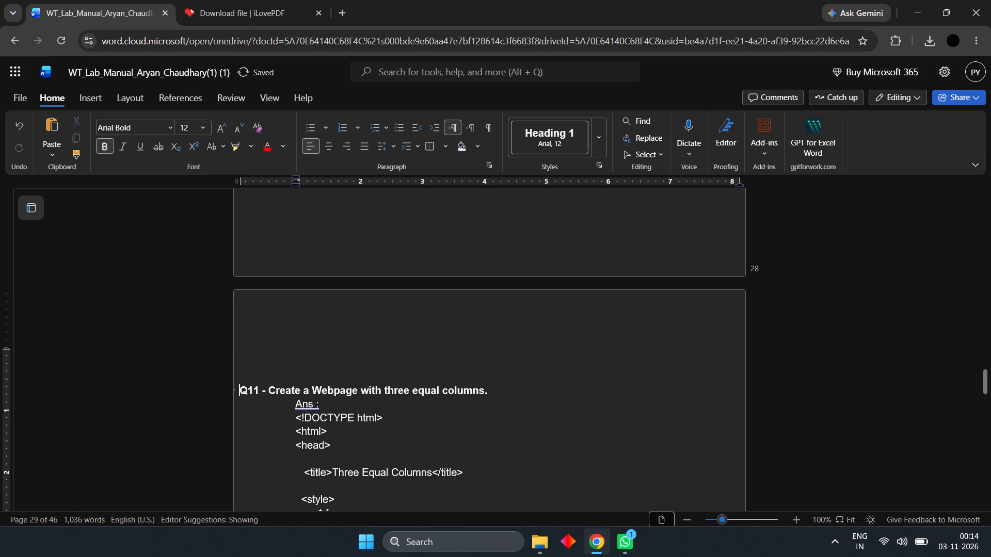
pyautogui.press('BackSpace')
pyautogui.press('BackSpace')
pyautogui.press('BackSpace')
pyautogui.press('BackSpace')
pyautogui.press('BackSpace')
pyautogui.press('BackSpace')
pyautogui.press('BackSpace')
pyautogui.press('BackSpace')
pyautogui.press('BackSpace')
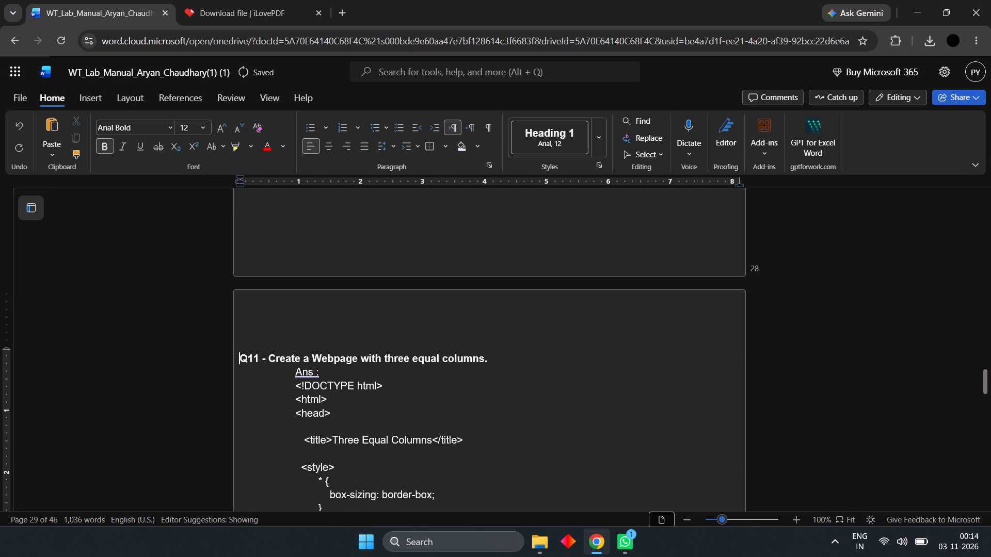
pyautogui.press('BackSpace')
# Reduce the top margin of the Q11 page to about 0.5 inch on the vertical ruler.
pyautogui.moveTo(8, 346); pyautogui.dragTo(9, 311)
pyautogui.moveTo(7, 309); pyautogui.dragTo(7, 312)
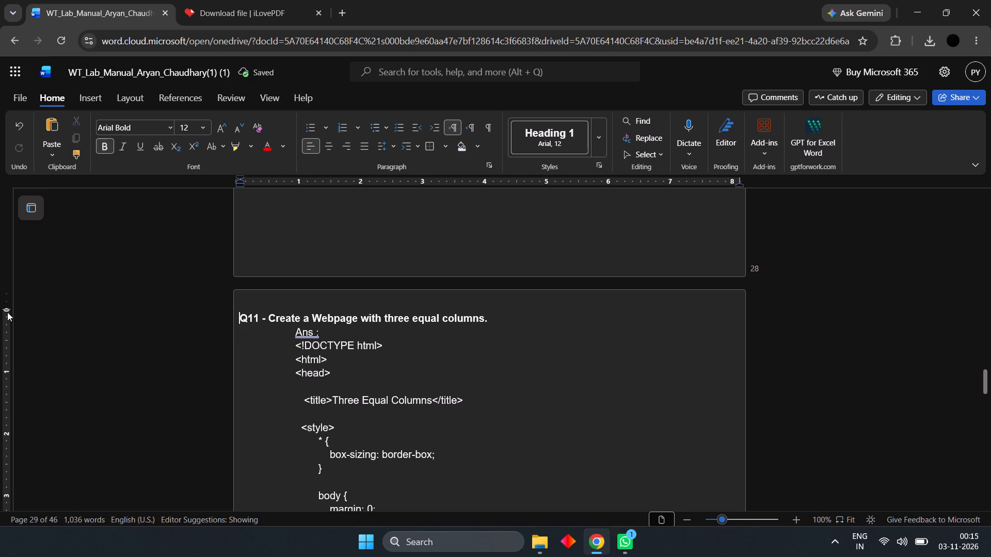
pyautogui.moveTo(7, 312); pyautogui.dragTo(9, 321)
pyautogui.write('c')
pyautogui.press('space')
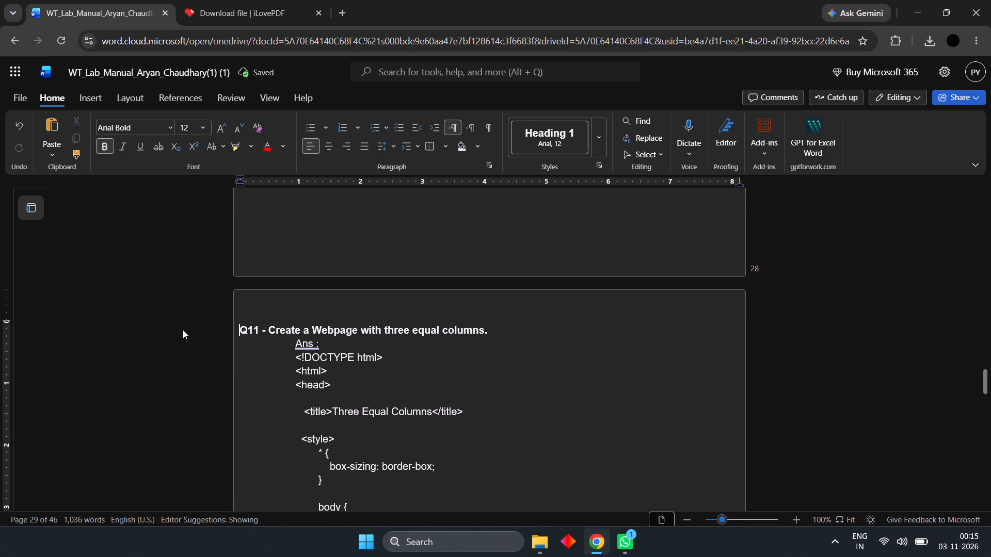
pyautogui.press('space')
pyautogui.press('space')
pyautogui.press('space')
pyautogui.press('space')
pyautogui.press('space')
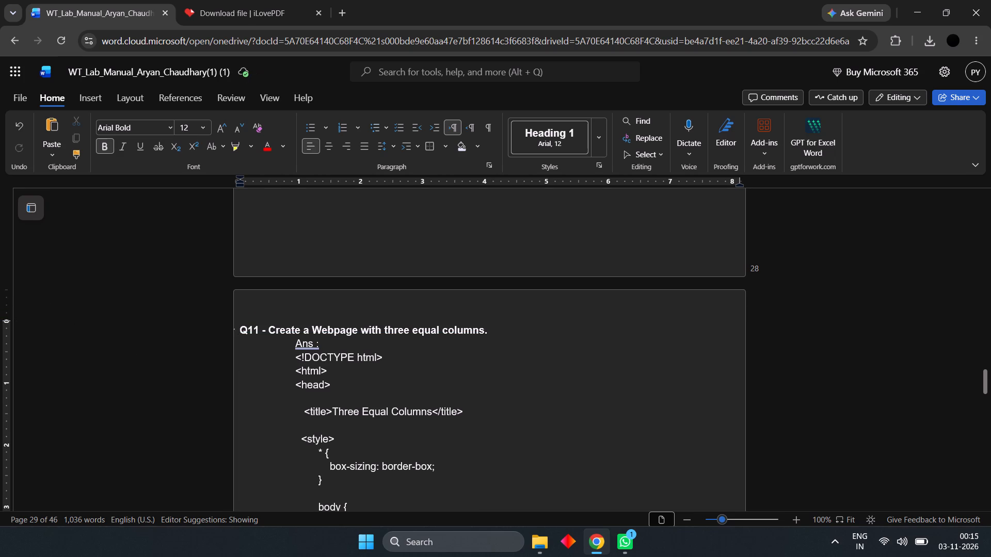
# Indent the Q11 heading by inserting six spaces in front of "Q11".
pyautogui.click(235, 330)
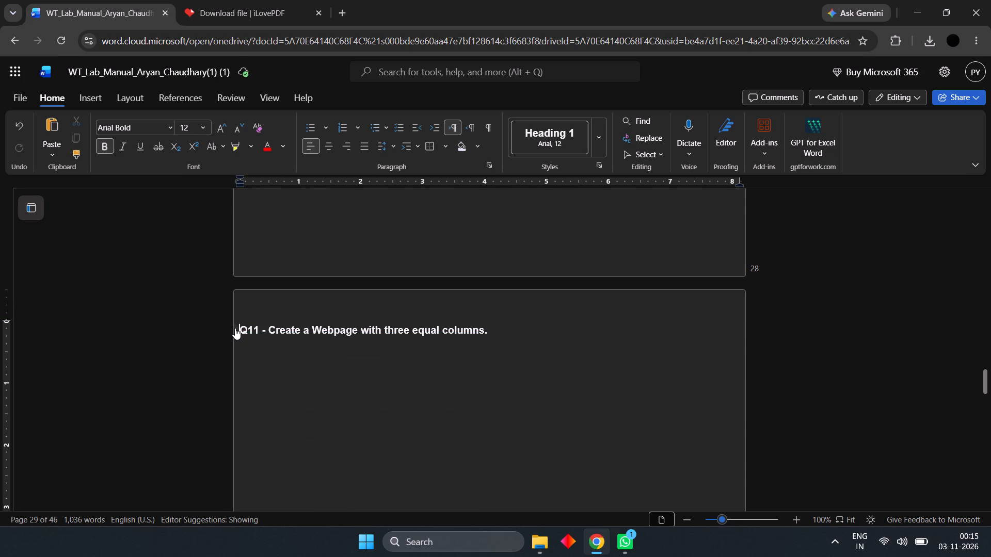
pyautogui.click(235, 328)
pyautogui.click(235, 328)
pyautogui.click(235, 328)
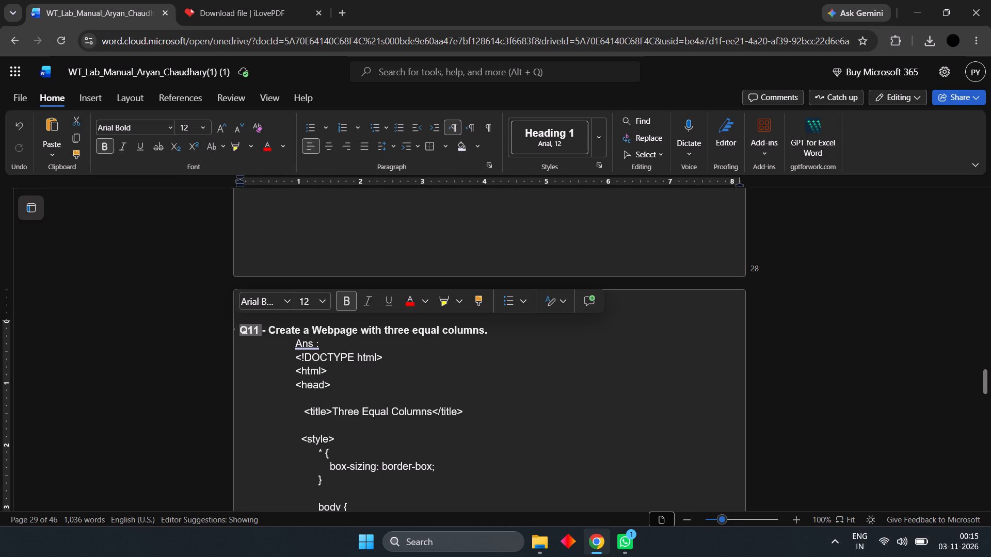
pyautogui.click(242, 329)
pyautogui.press('space')
pyautogui.press('space')
pyautogui.press('space')
pyautogui.press('space')
pyautogui.press('space')
pyautogui.press('space')
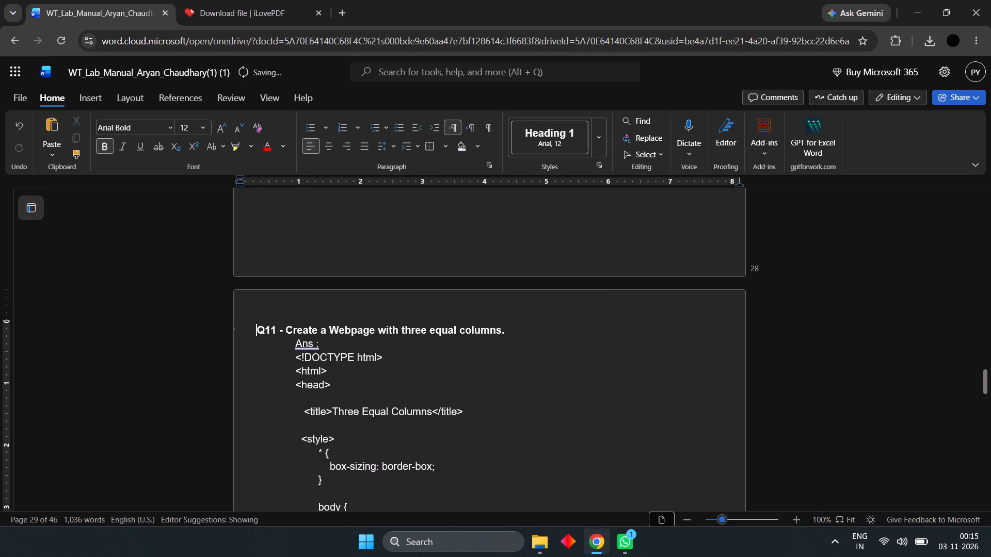
pyautogui.click(268, 367)
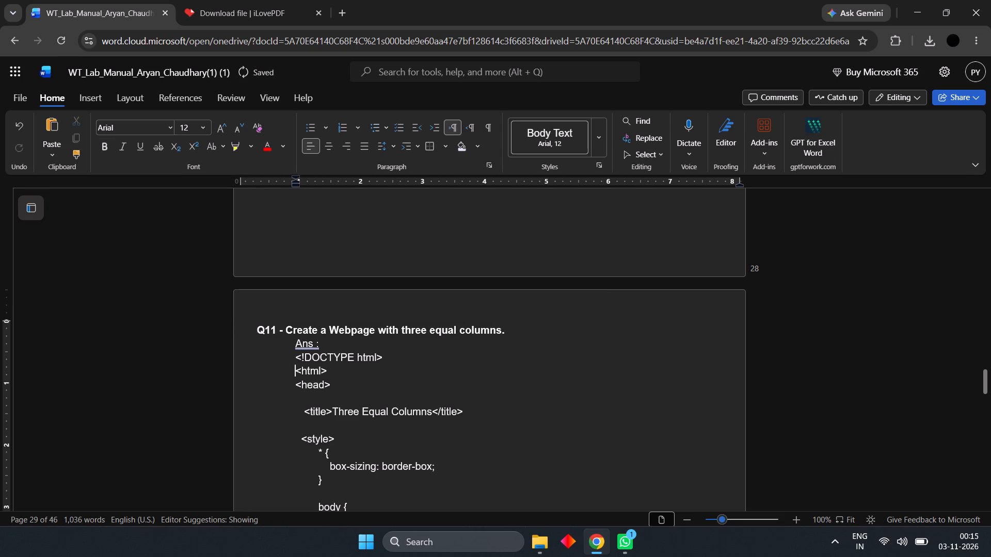
# Review the pages from the Q11 code through Q15 to check the layout of the code and output pictures.
pyautogui.scroll(-8, 667, 480)
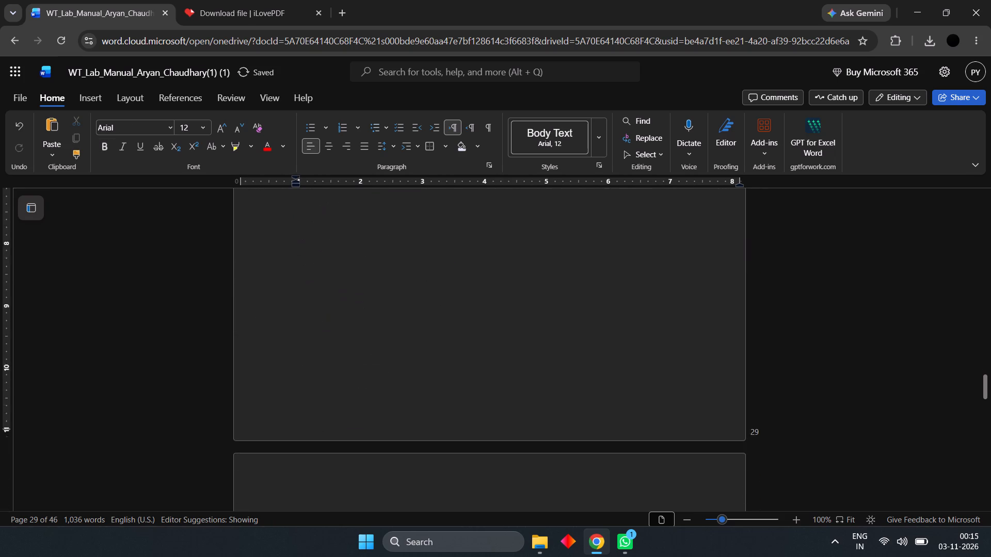
pyautogui.scroll(-8, 667, 480)
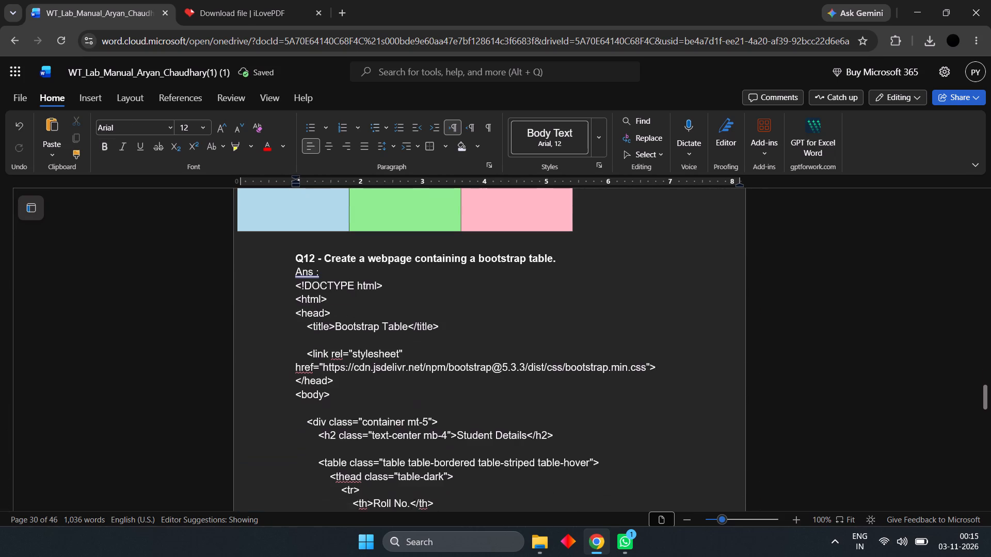
pyautogui.scroll(-7, 667, 480)
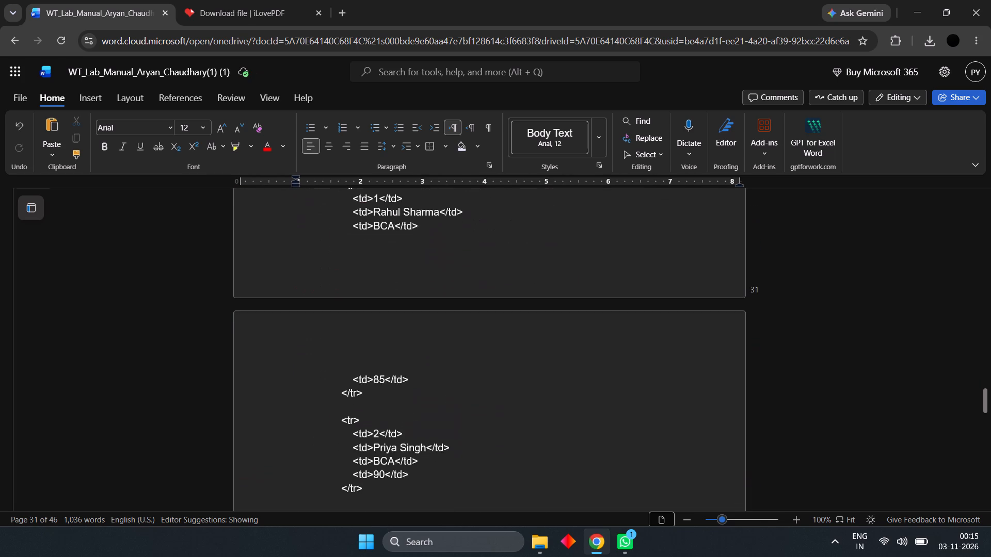
pyautogui.scroll(-7, 667, 480)
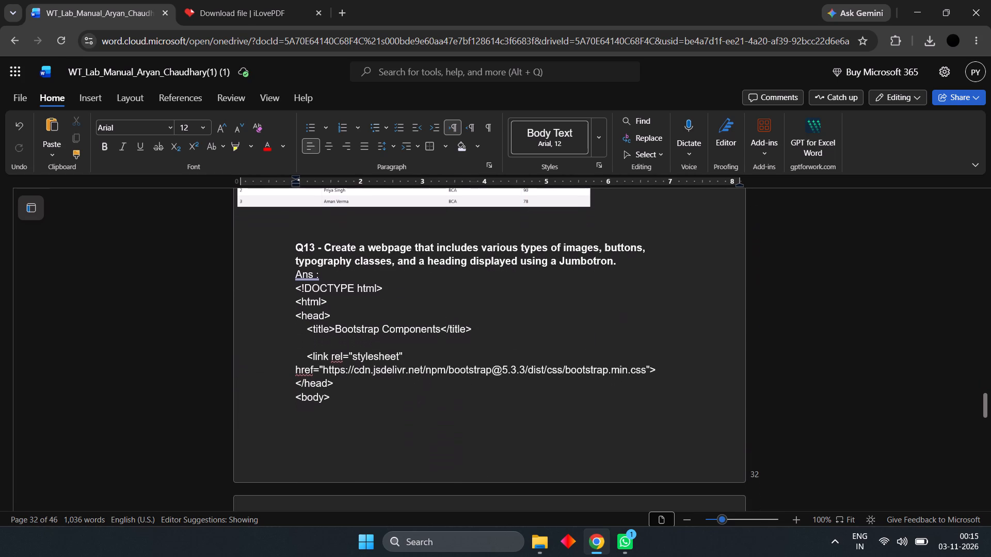
pyautogui.scroll(-9, 667, 480)
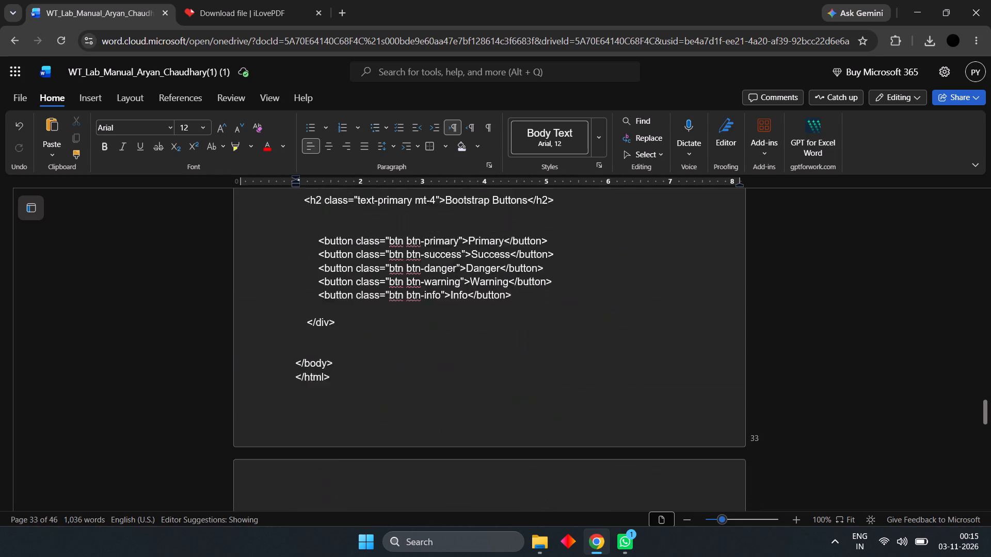
pyautogui.scroll(-8, 667, 480)
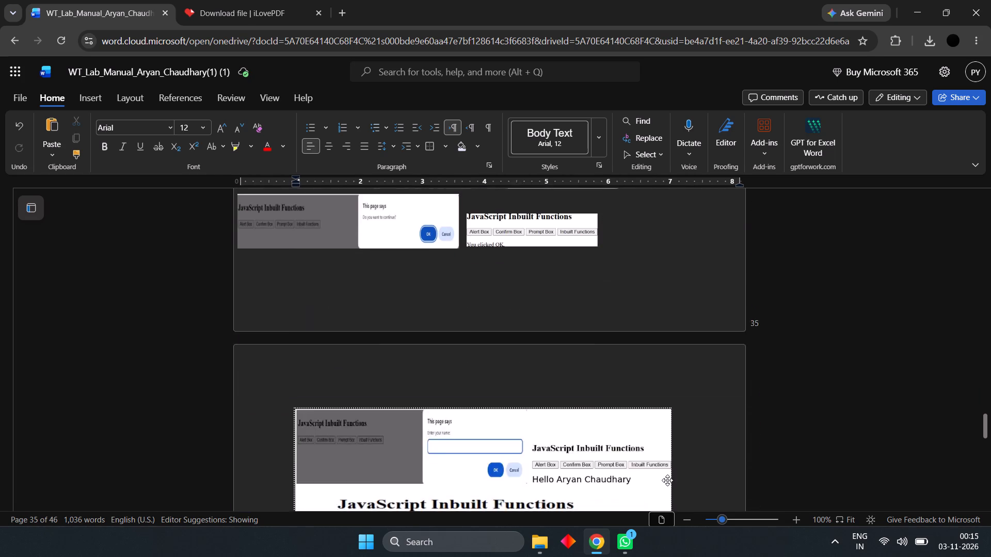
pyautogui.scroll(-4, 667, 480)
pyautogui.click(548, 361)
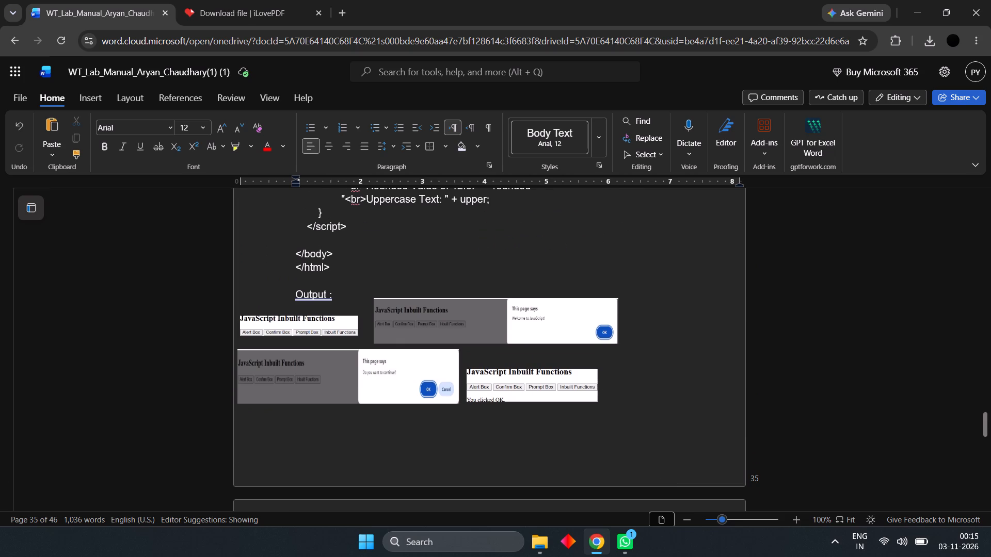
pyautogui.scroll(-6, 664, 416)
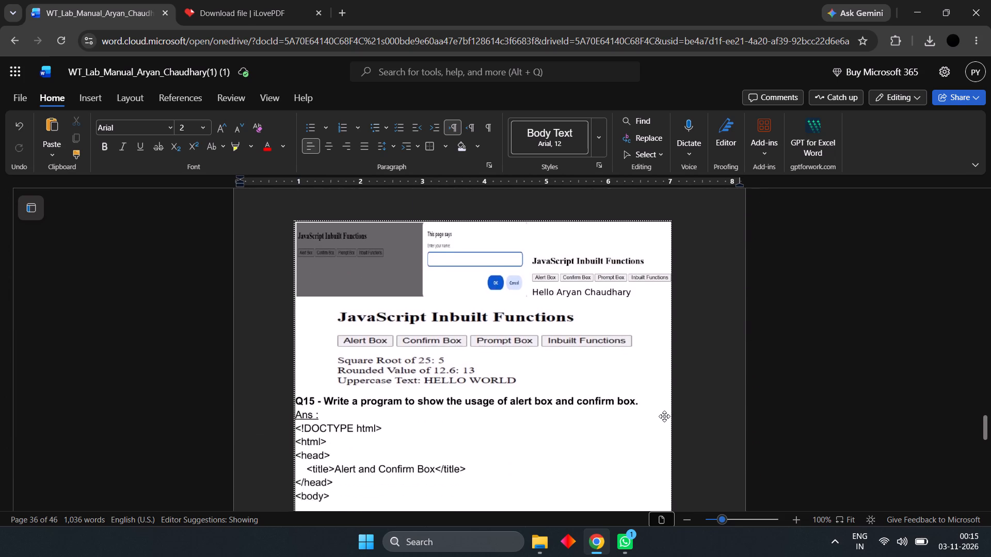
pyautogui.scroll(-2, 664, 416)
# Reduce the height of the large picture containing the Q15 code on page 36 to about 23.8 cm, keeping its width.
pyautogui.scroll(2, 664, 416)
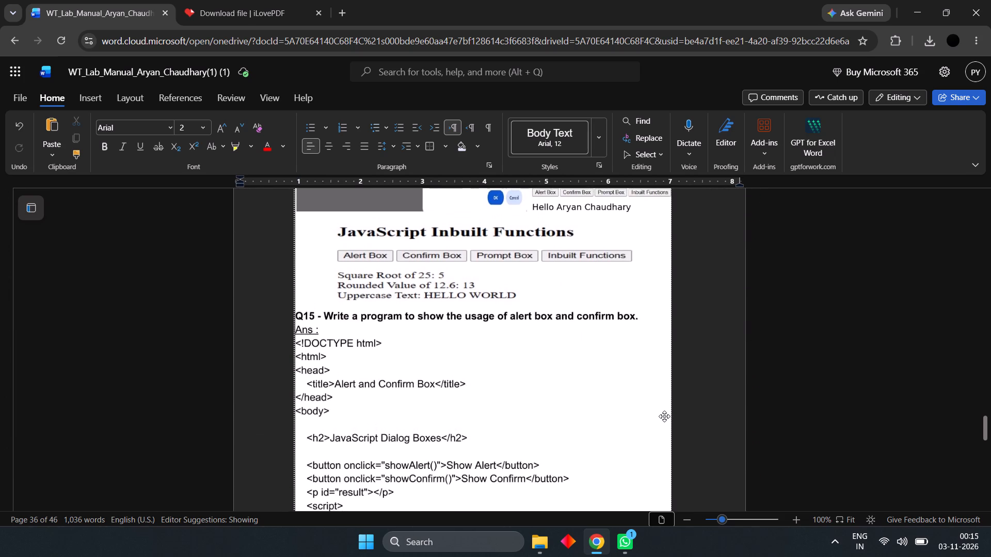
pyautogui.scroll(3, 664, 416)
pyautogui.click(577, 278)
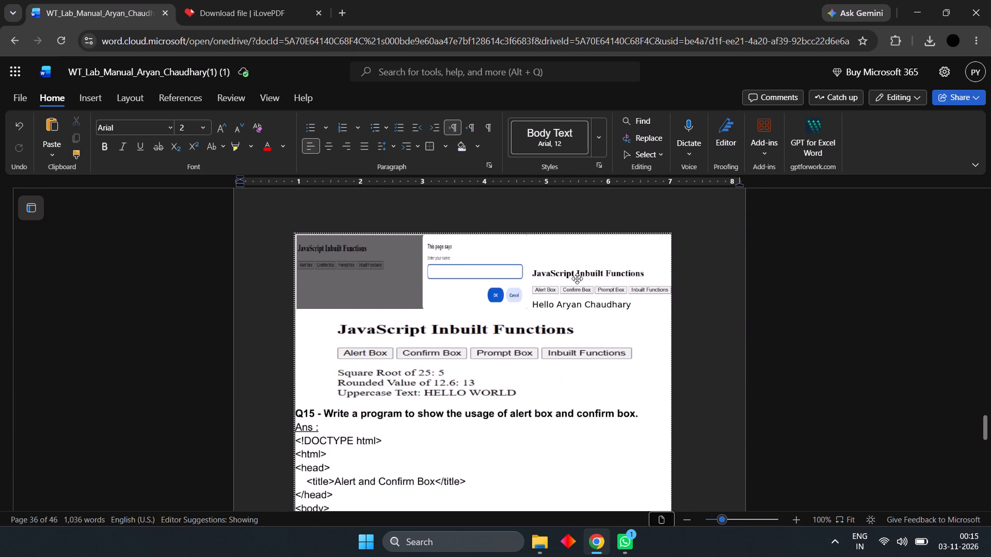
pyautogui.click(691, 366)
pyautogui.scroll(3, 691, 366)
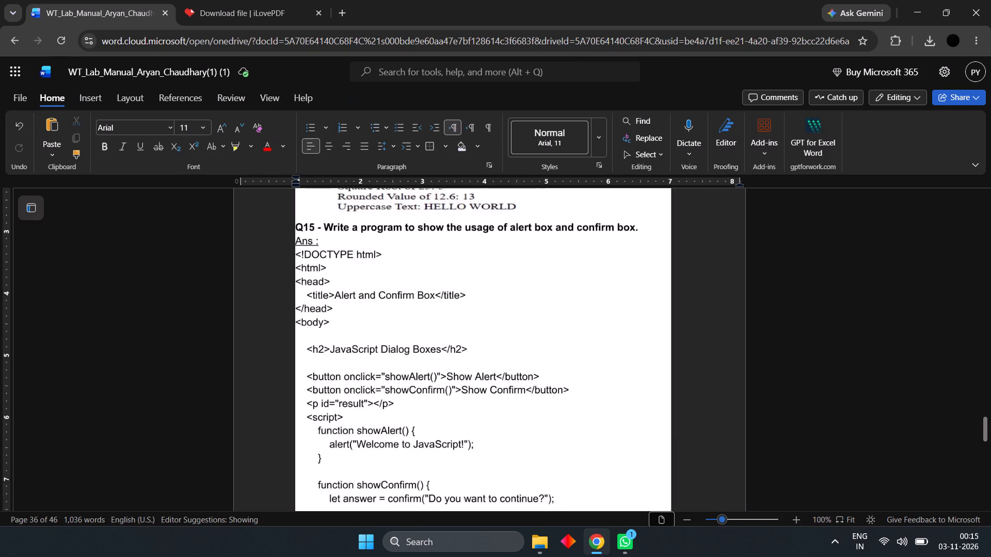
pyautogui.scroll(2, 691, 366)
pyautogui.hscroll(1, 691, 366)
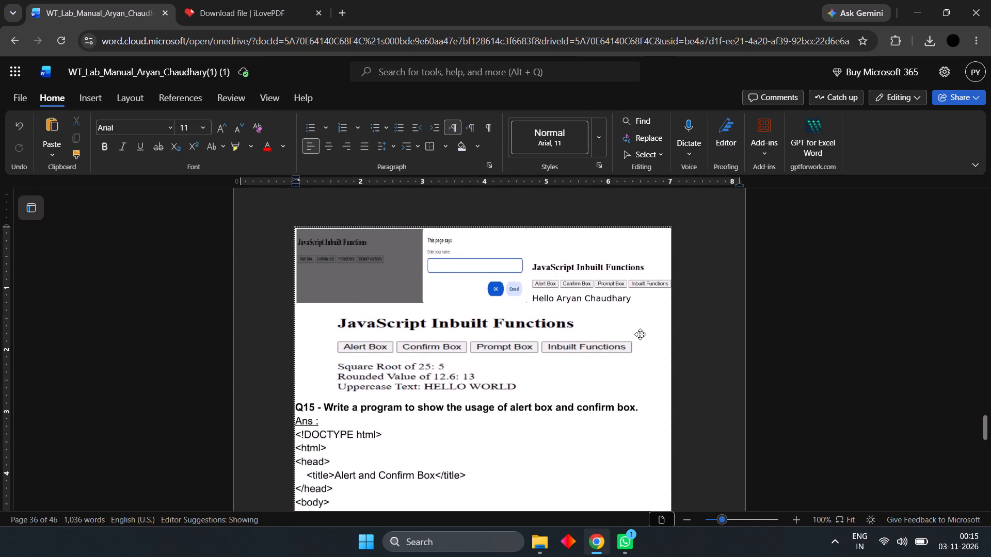
pyautogui.click(562, 259)
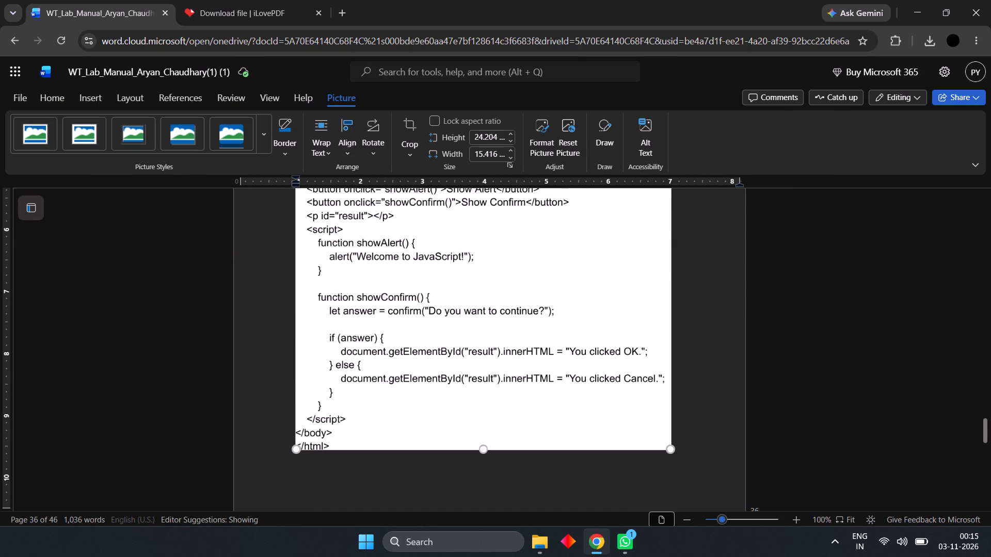
pyautogui.moveTo(483, 449); pyautogui.dragTo(482, 389)
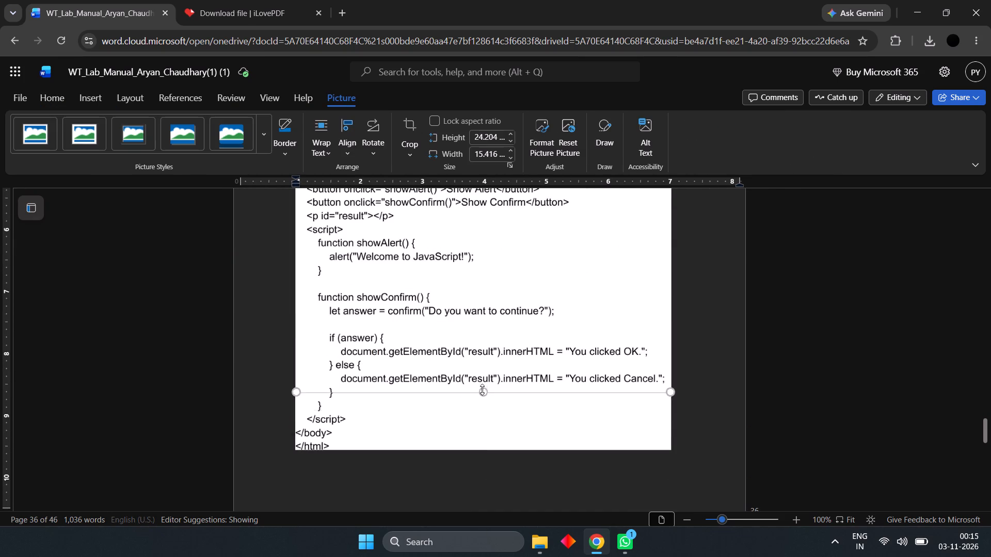
pyautogui.moveTo(482, 389); pyautogui.dragTo(477, 354)
pyautogui.moveTo(484, 354); pyautogui.dragTo(493, 425)
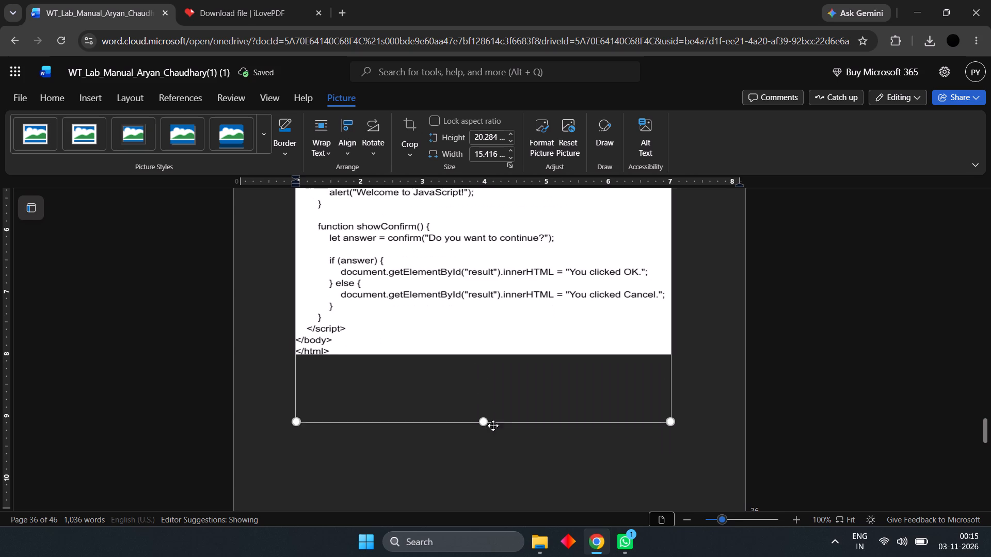
pyautogui.moveTo(493, 425); pyautogui.dragTo(493, 440)
# Check the Q15 output pictures on the page after the resized picture.
pyautogui.scroll(-2, 493, 440)
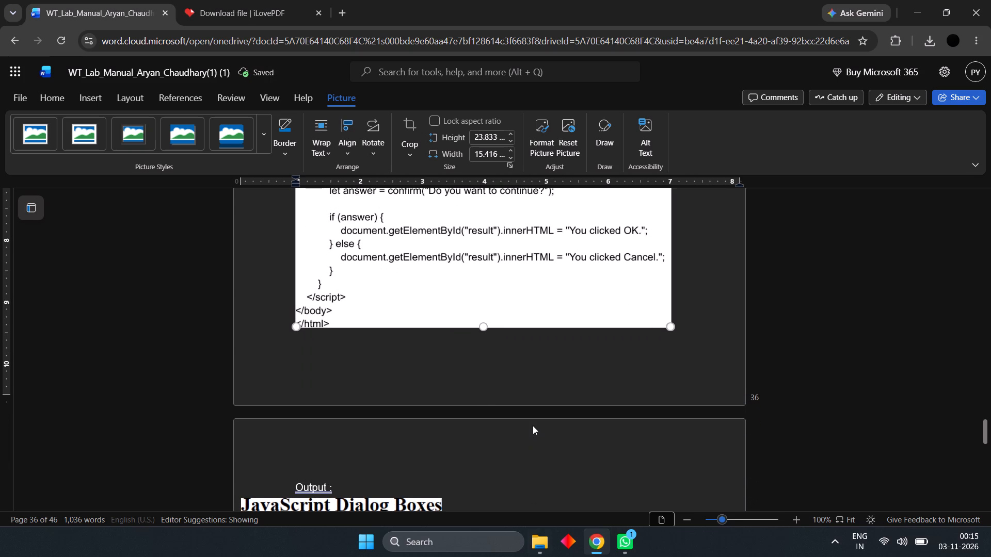
pyautogui.click(533, 425)
pyautogui.scroll(-5, 533, 425)
pyautogui.click(632, 408)
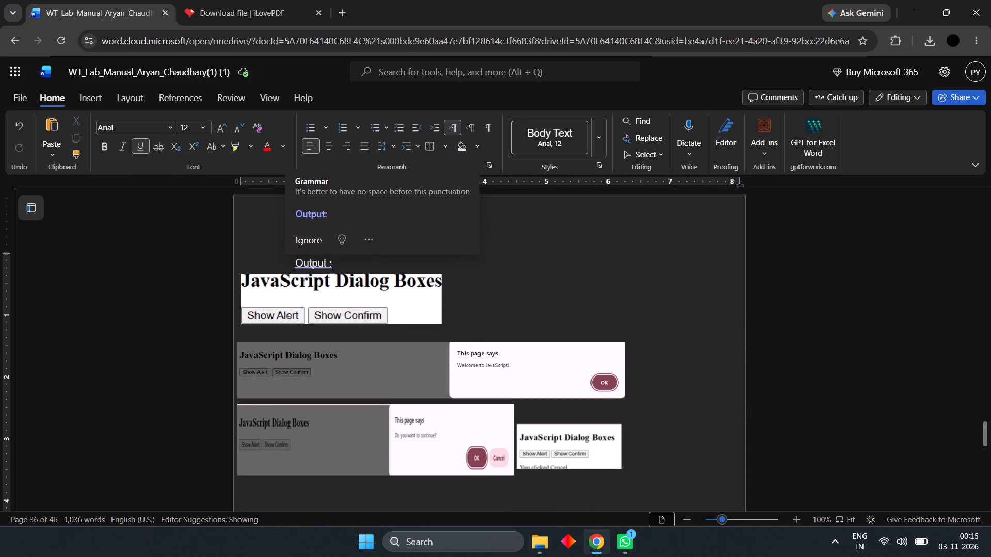
# Begin inserting a picture from this device into the Q15 part of the document, opening the file chooser.
pyautogui.scroll(7, 632, 408)
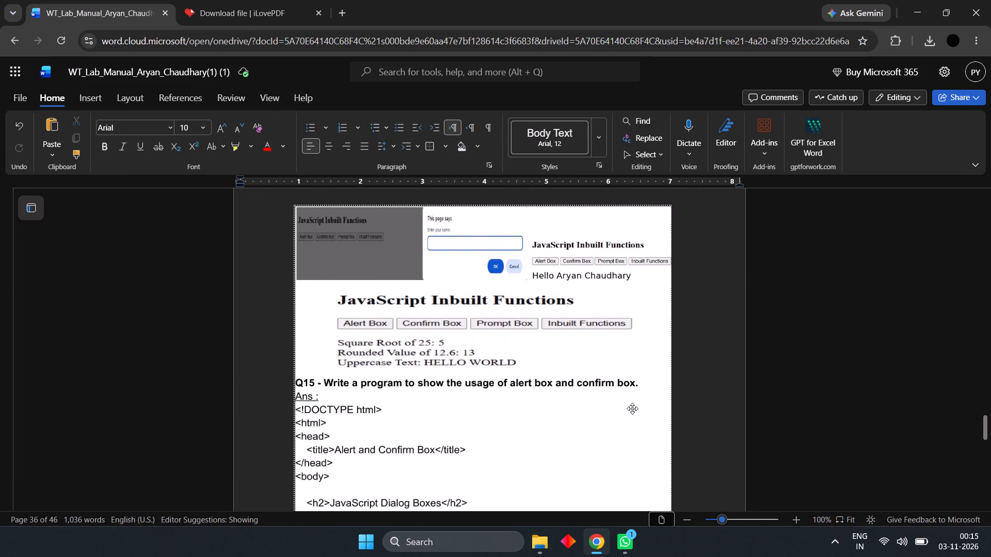
pyautogui.scroll(1, 632, 408)
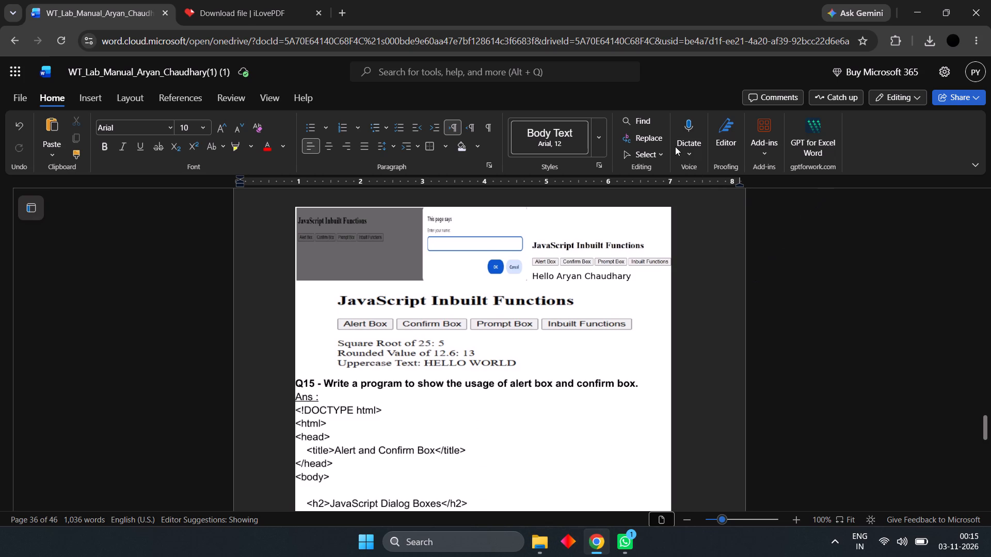
pyautogui.click(92, 99)
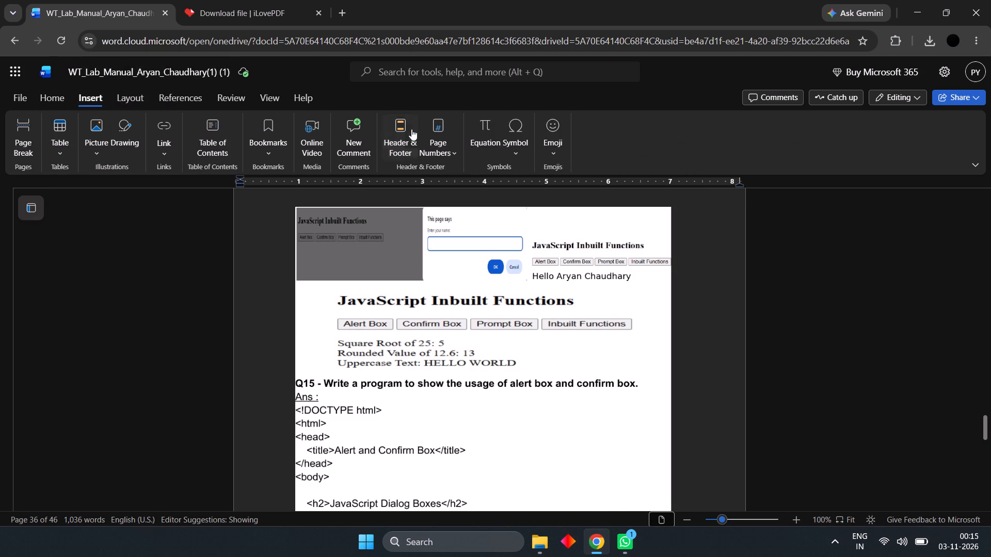
pyautogui.click(98, 156)
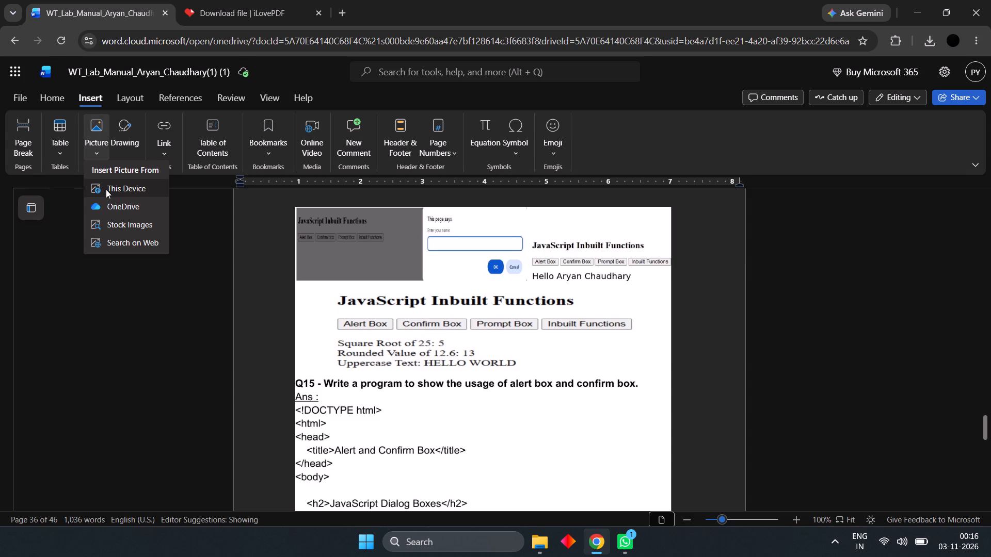
pyautogui.click(106, 189)
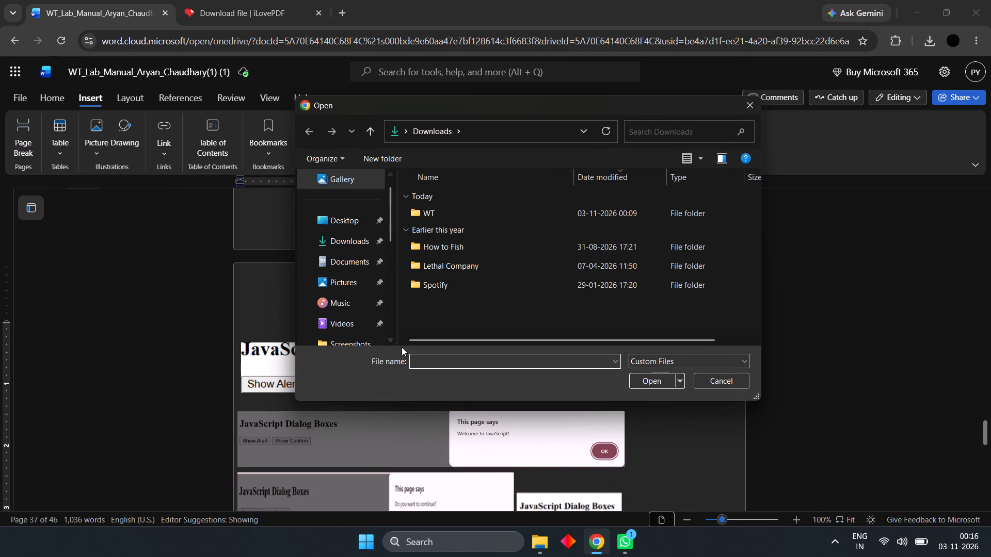
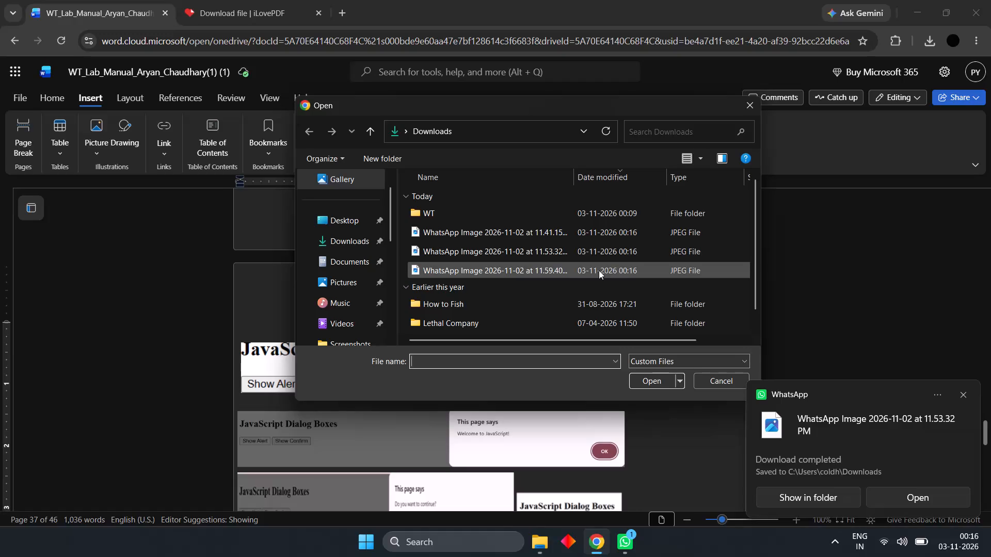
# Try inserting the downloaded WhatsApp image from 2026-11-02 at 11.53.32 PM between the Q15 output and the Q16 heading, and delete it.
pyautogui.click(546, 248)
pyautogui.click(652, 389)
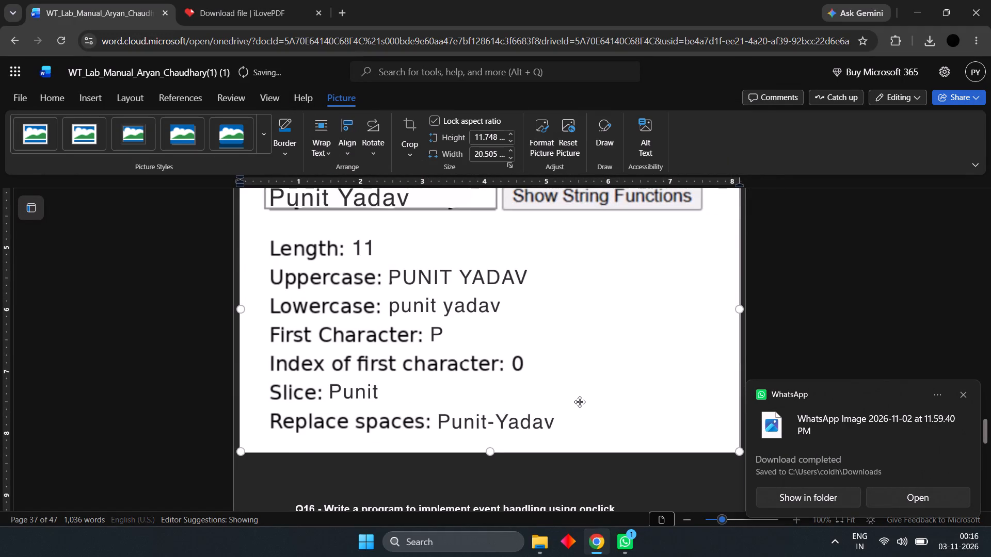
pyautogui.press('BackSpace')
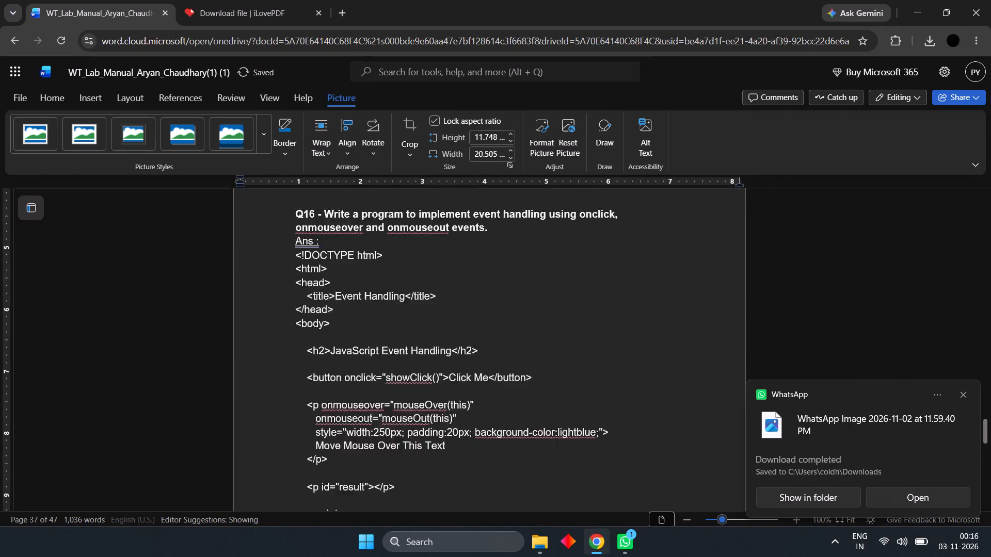
# Go back to the top of page 36 to check the large picture with the JavaScript Inbuilt Functions outputs and Q15 code.
pyautogui.scroll(2, 665, 381)
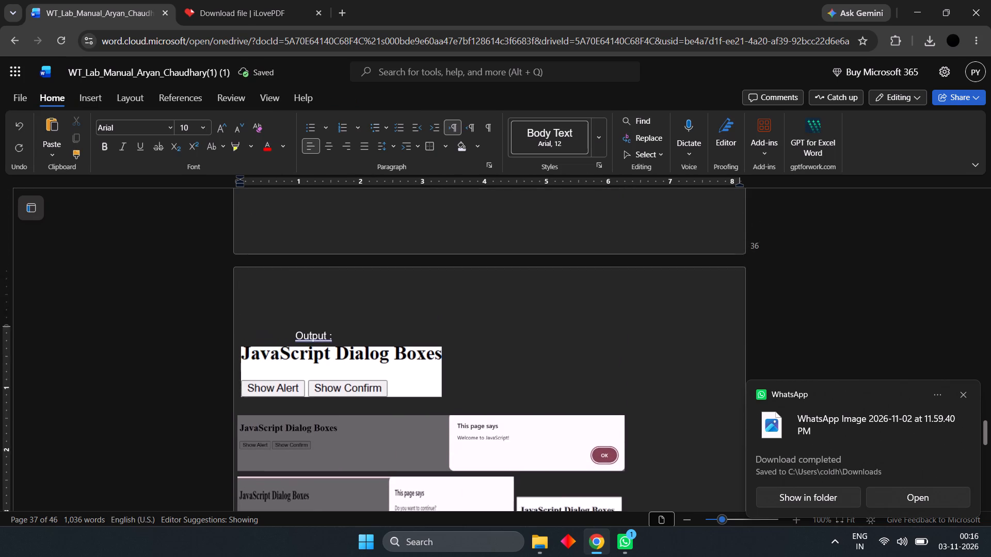
pyautogui.scroll(9, 665, 381)
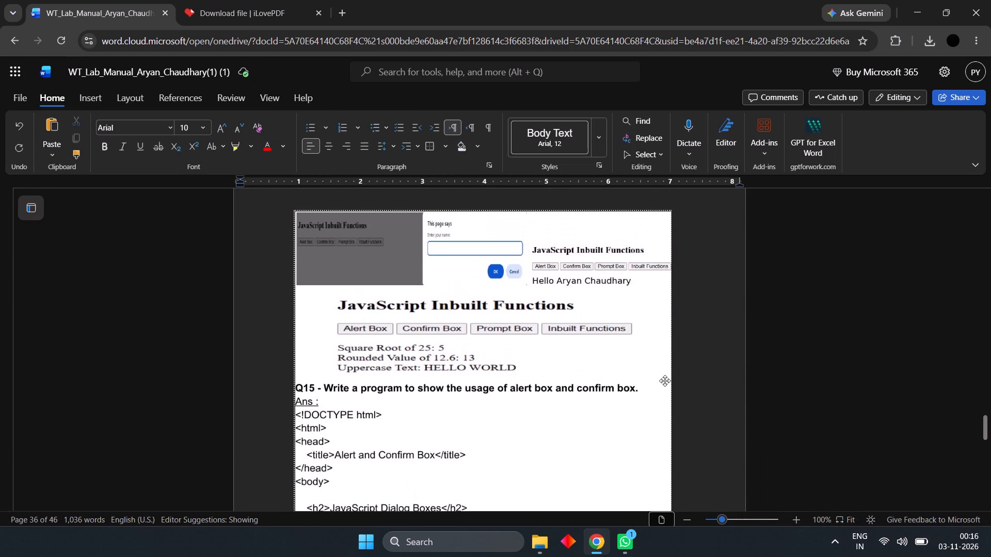
pyautogui.scroll(3, 665, 381)
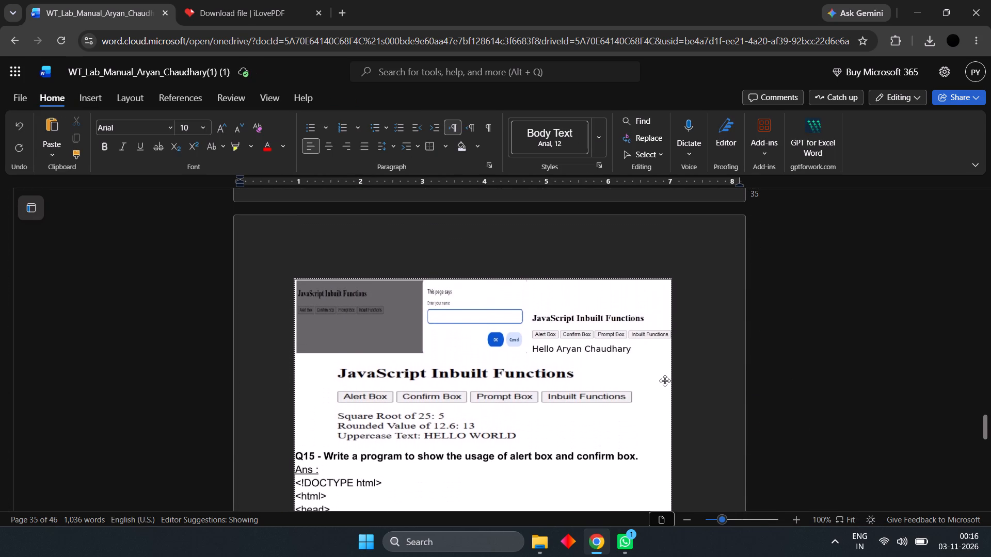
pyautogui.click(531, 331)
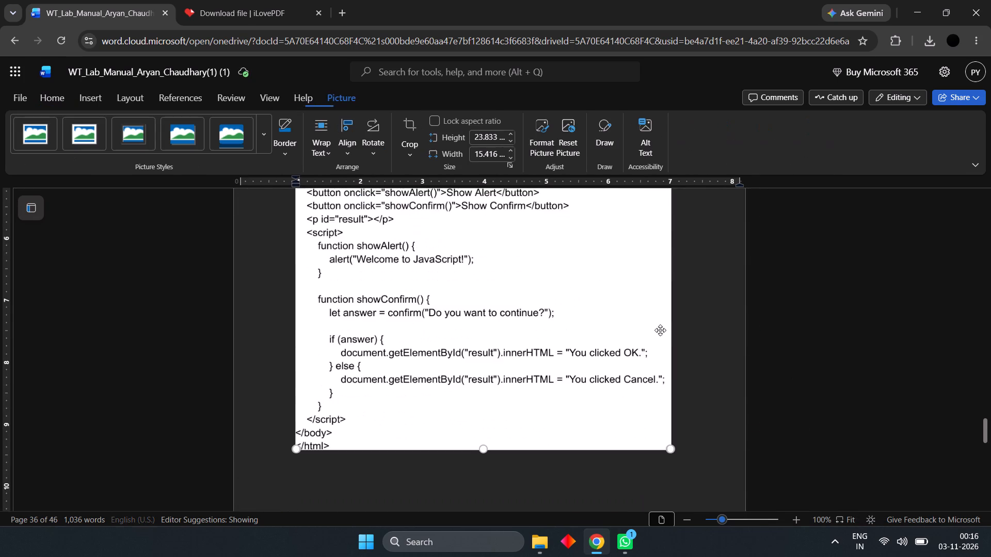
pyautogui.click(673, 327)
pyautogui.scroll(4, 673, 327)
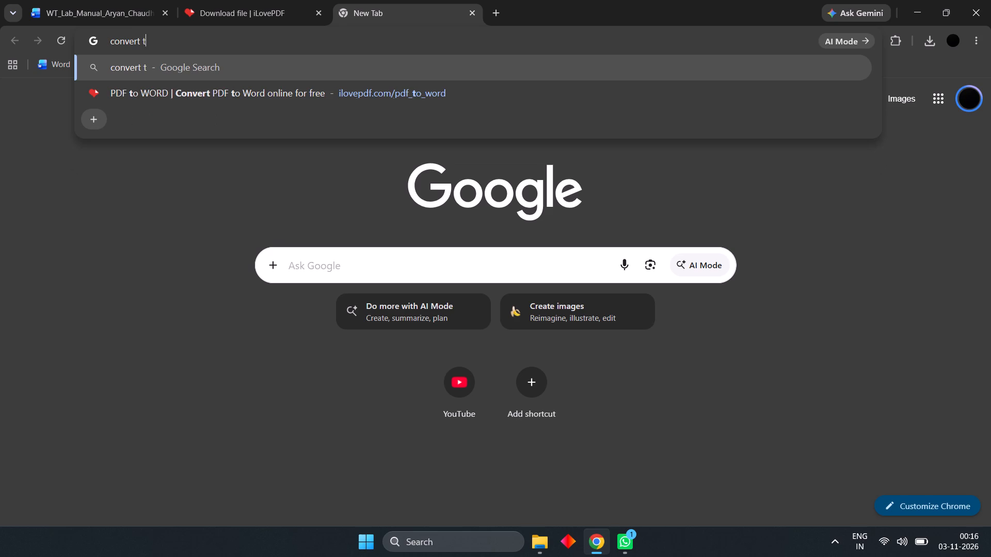
pyautogui.write('pdf to word')
pyautogui.press('Return')
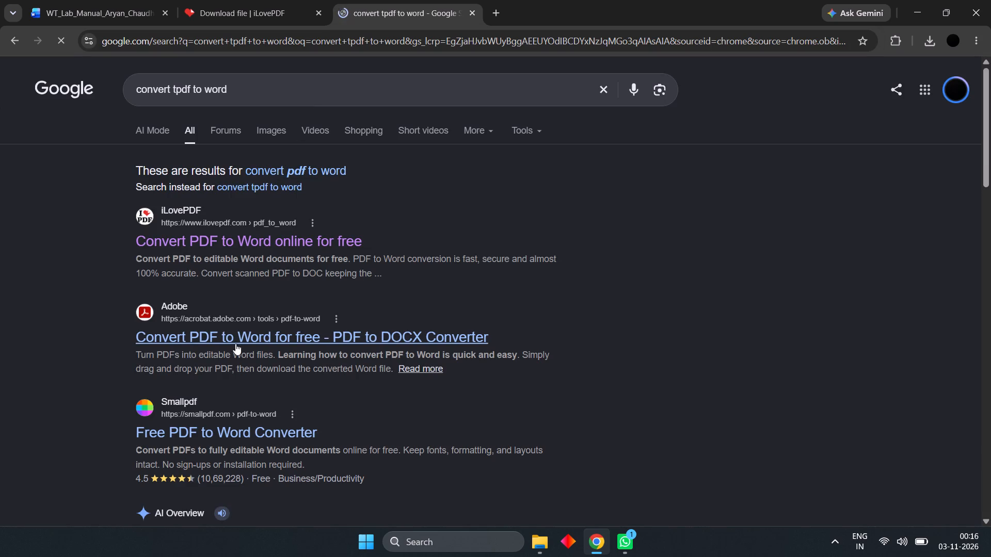
pyautogui.click(242, 326)
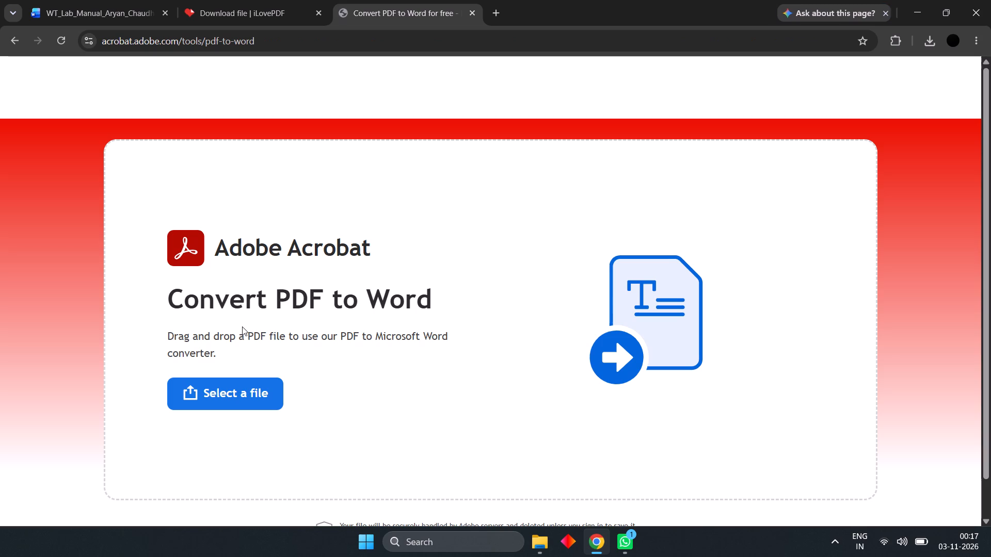
# Upload the WT lab manual PDF from the Downloads folder to Adobe Acrobat's PDF to Word converter.
pyautogui.click(223, 398)
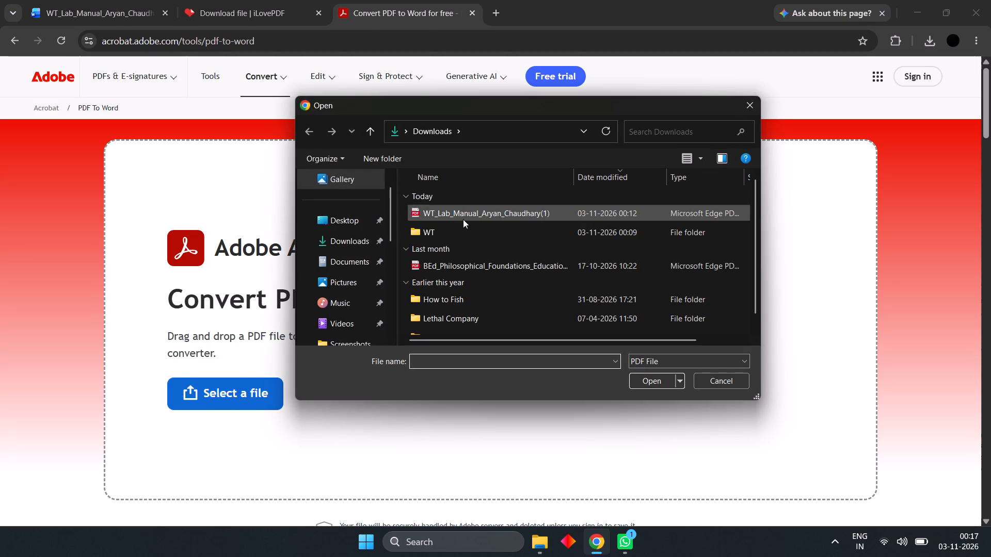
pyautogui.click(467, 215)
pyautogui.click(662, 379)
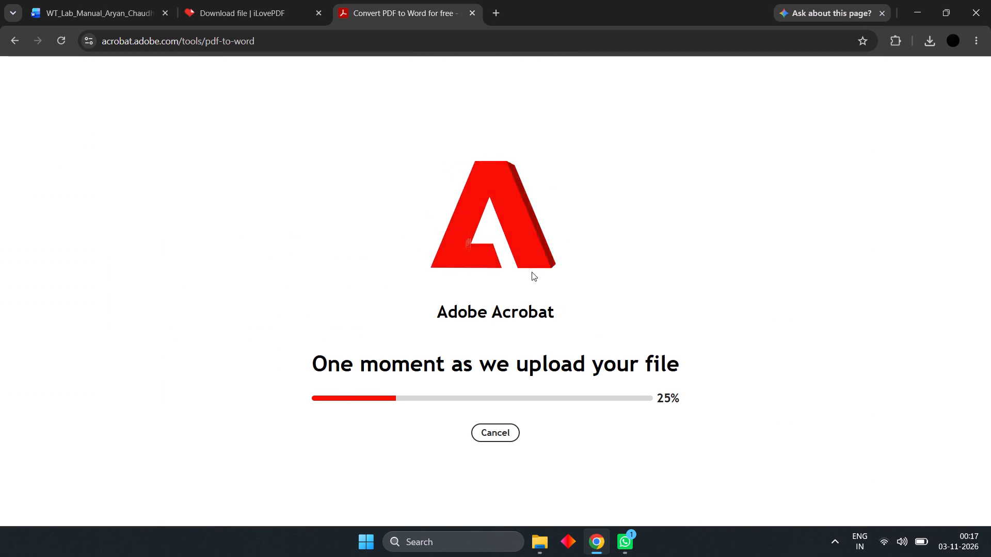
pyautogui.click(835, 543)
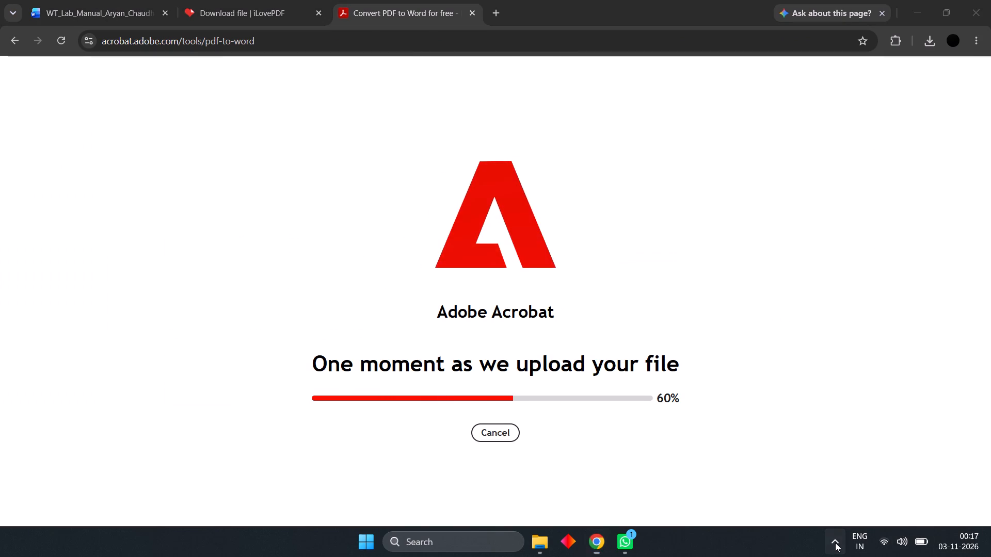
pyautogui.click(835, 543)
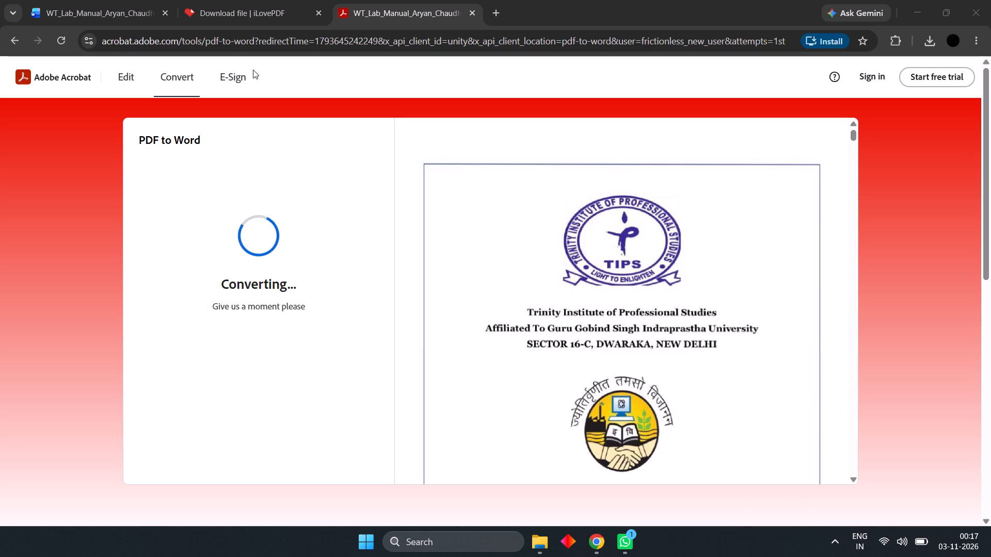
# Switch to the lab manual in Word for the web and leave it for the Word home page.
pyautogui.click(55, 8)
pyautogui.click(53, 83)
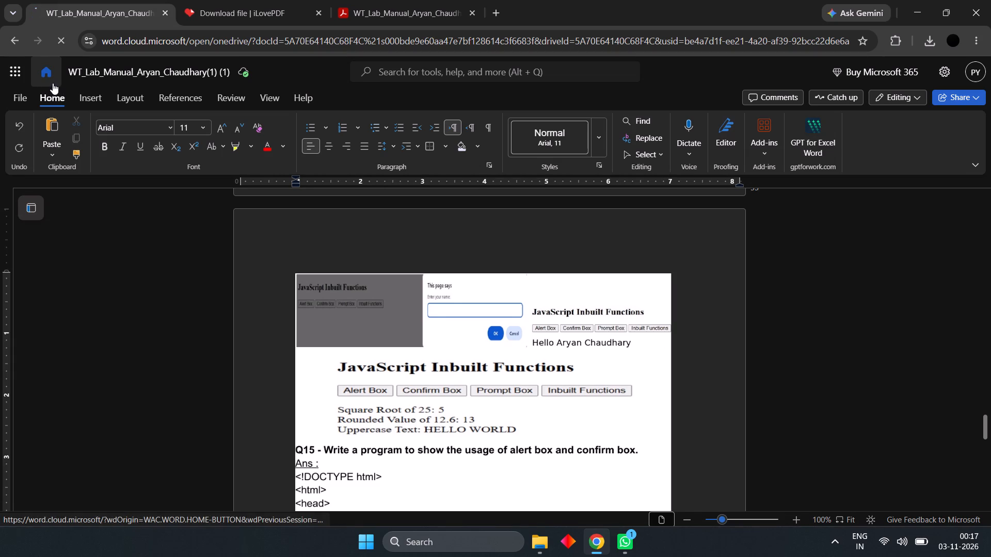
# Return to the Adobe Acrobat PDF to Word conversion page.
pyautogui.click(414, 5)
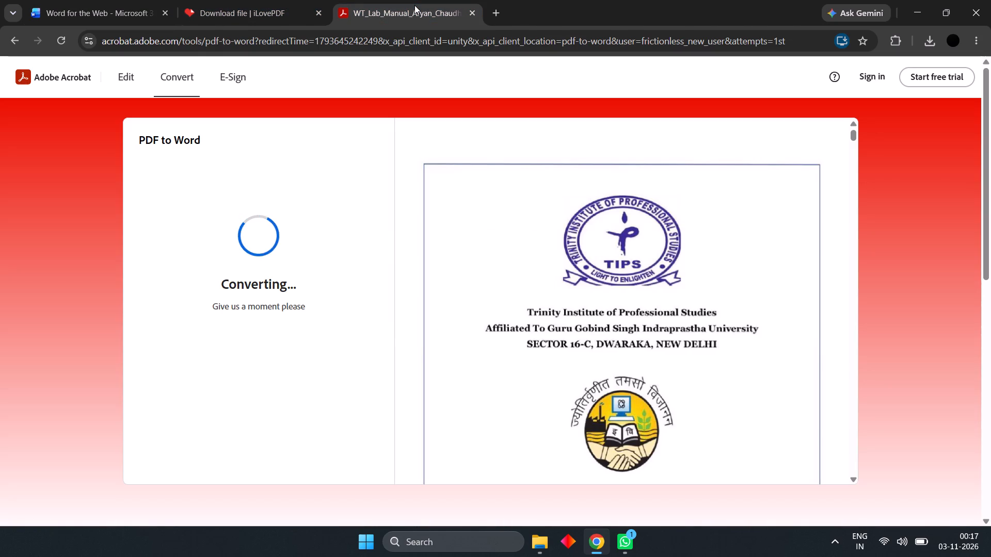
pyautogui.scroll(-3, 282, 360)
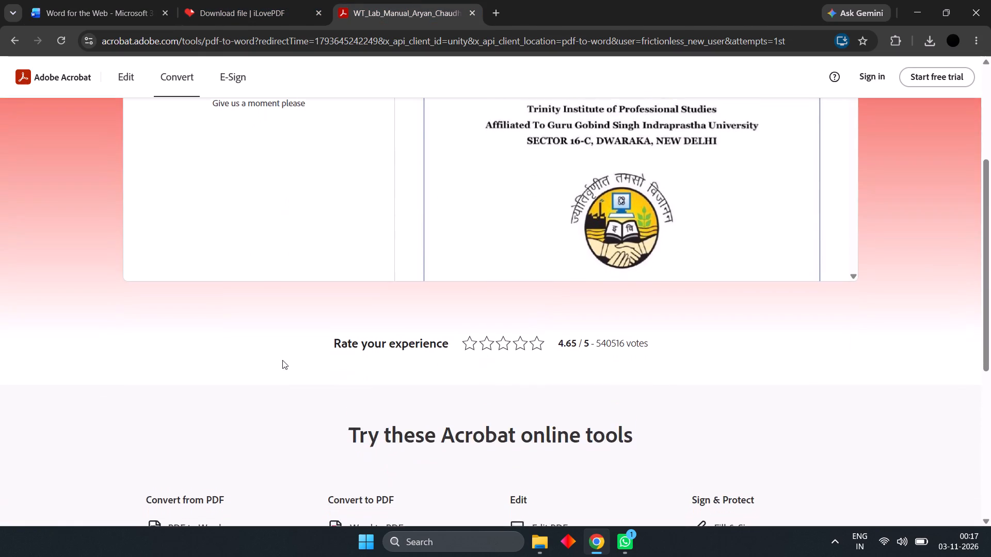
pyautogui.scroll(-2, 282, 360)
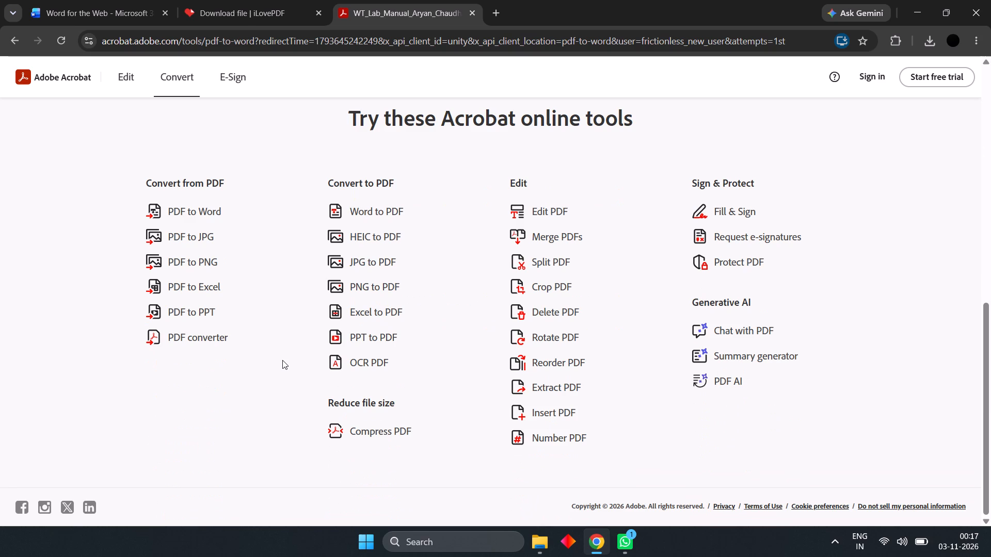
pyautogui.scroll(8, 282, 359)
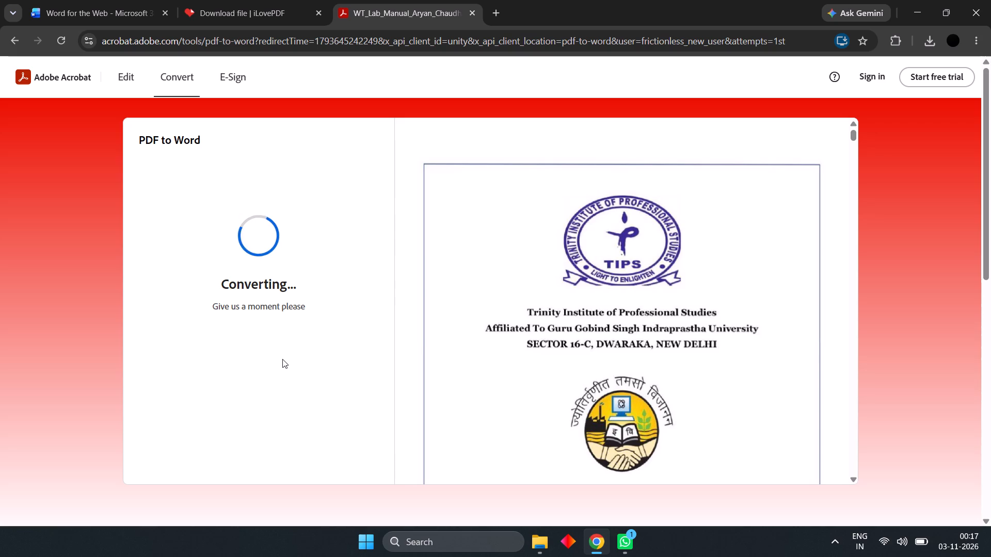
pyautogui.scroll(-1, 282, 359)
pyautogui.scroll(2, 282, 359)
# Close the iLovePDF download page, keeping the Word and Adobe Acrobat pages open.
pyautogui.click(291, 0)
pyautogui.click(321, 16)
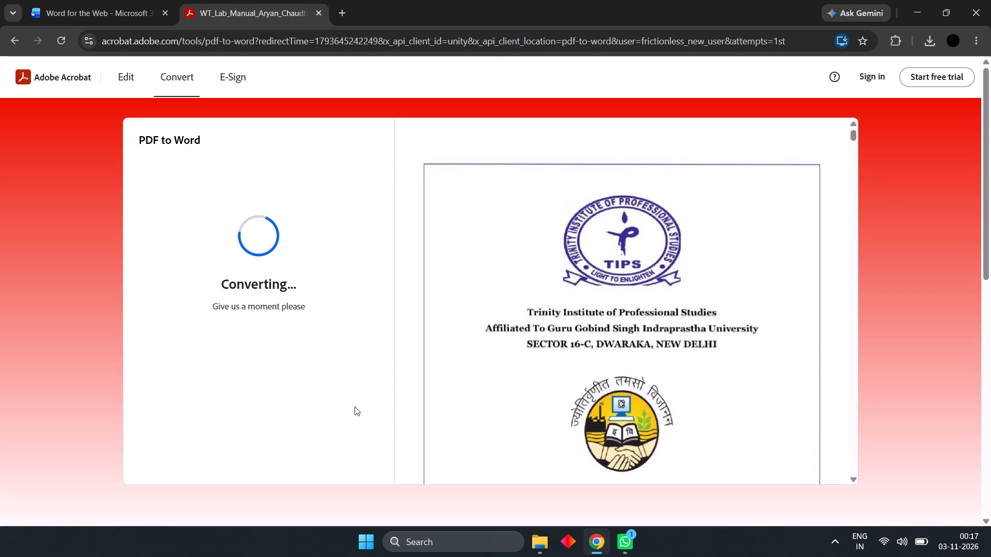
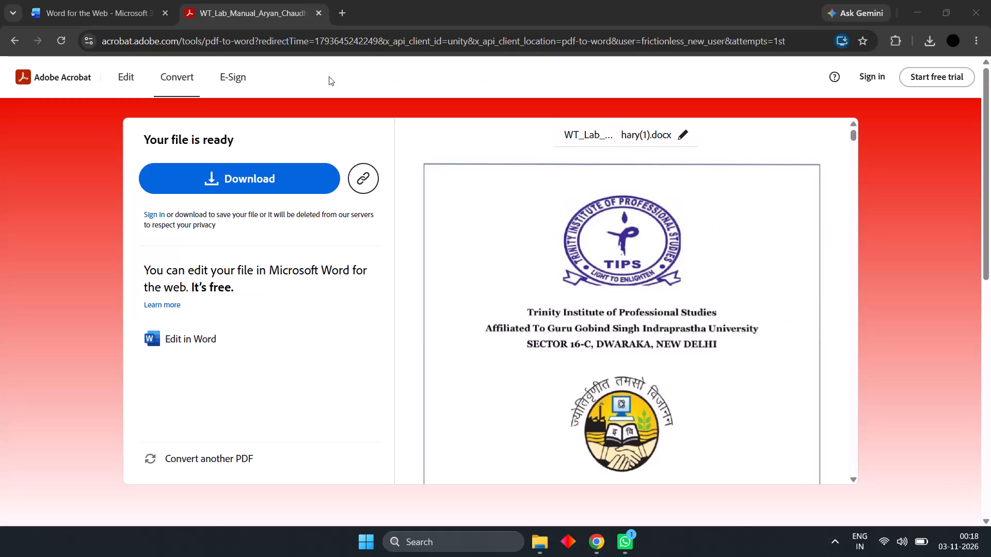
# Download the converted Word version of the lab manual from Adobe Acrobat.
pyautogui.click(231, 173)
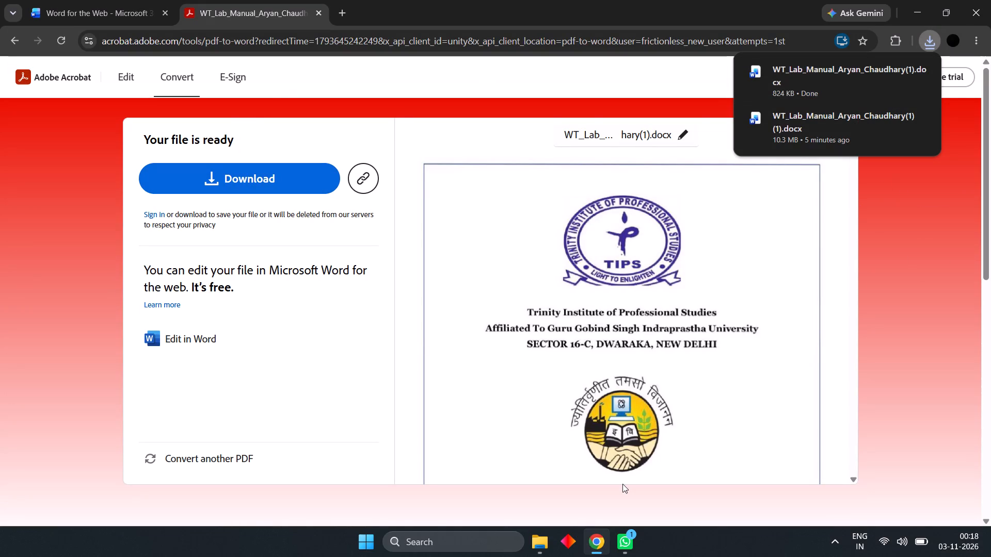
# In the Downloads folder, rename the newly converted 825 KB Word document as WT.
pyautogui.click(535, 546)
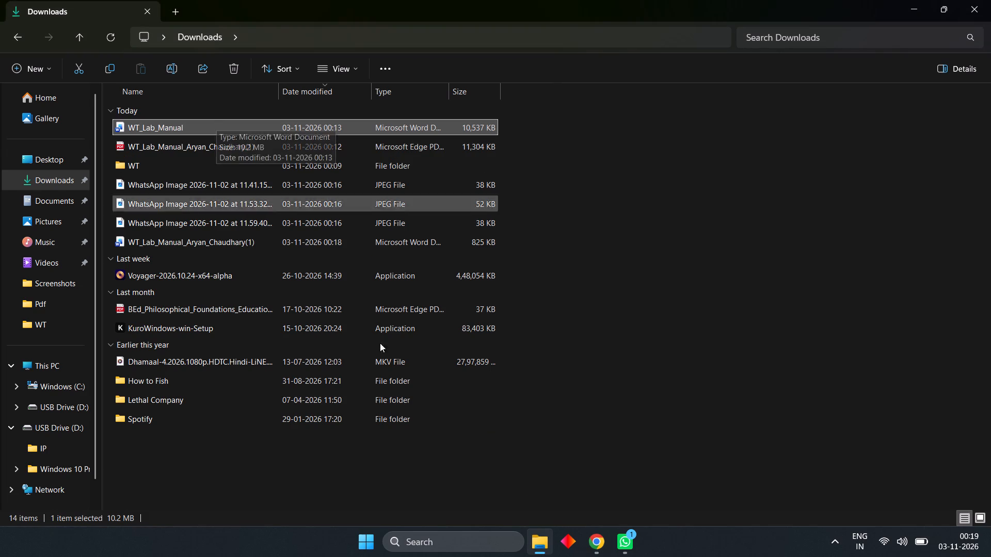
pyautogui.click(207, 241)
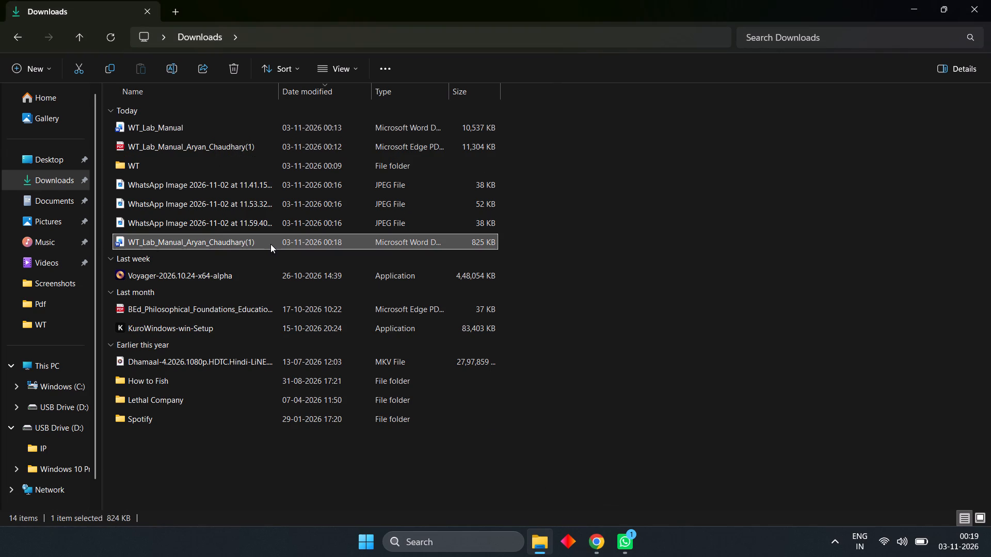
pyautogui.click(173, 70)
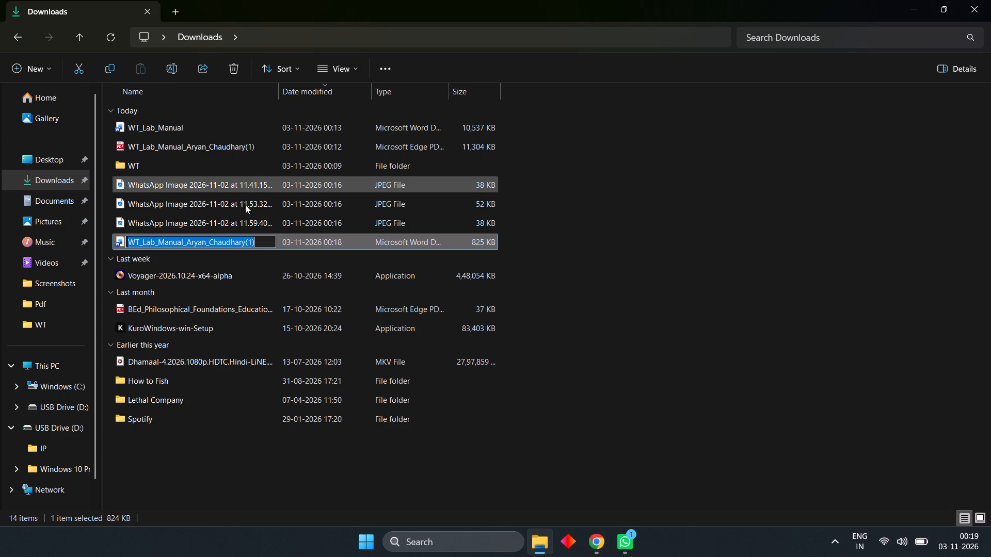
pyautogui.click(260, 248)
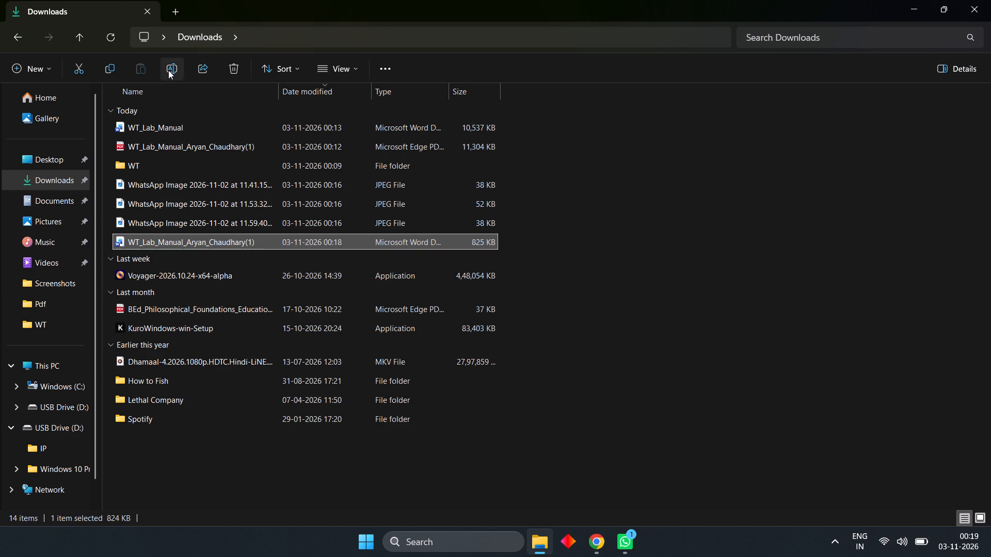
pyautogui.click(168, 70)
pyautogui.click(263, 236)
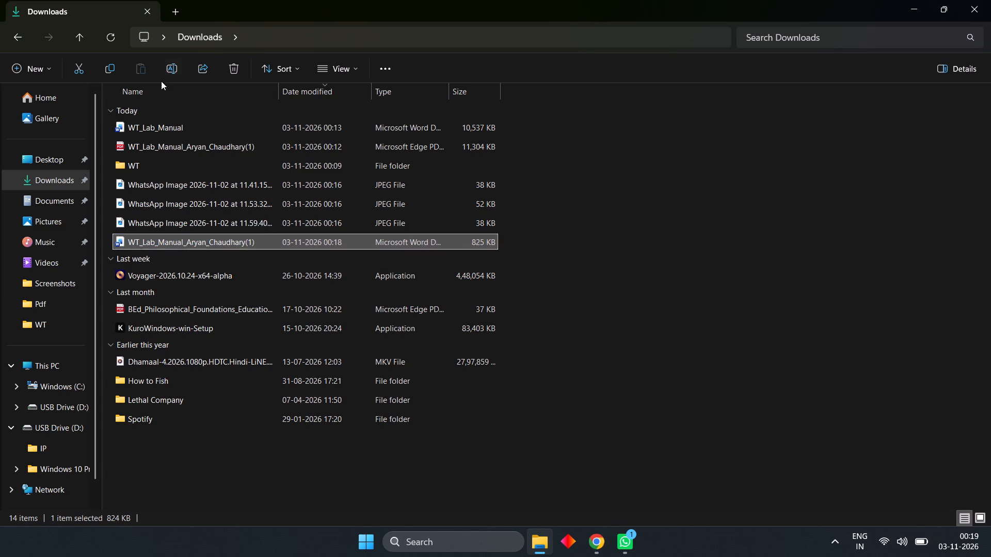
pyautogui.click(166, 76)
pyautogui.click(258, 242)
pyautogui.press('BackSpace')
pyautogui.press('BackSpace')
pyautogui.press('BackSpace')
pyautogui.press('BackSpace')
pyautogui.press('BackSpace')
pyautogui.press('BackSpace')
pyautogui.press('BackSpace')
pyautogui.press('BackSpace')
pyautogui.press('BackSpace')
pyautogui.press('BackSpace')
pyautogui.press('BackSpace')
pyautogui.press('BackSpace')
pyautogui.press('BackSpace')
pyautogui.press('BackSpace')
pyautogui.press('BackSpace')
pyautogui.press('BackSpace')
pyautogui.press('BackSpace')
pyautogui.press('BackSpace')
pyautogui.press('BackSpace')
pyautogui.press('BackSpace')
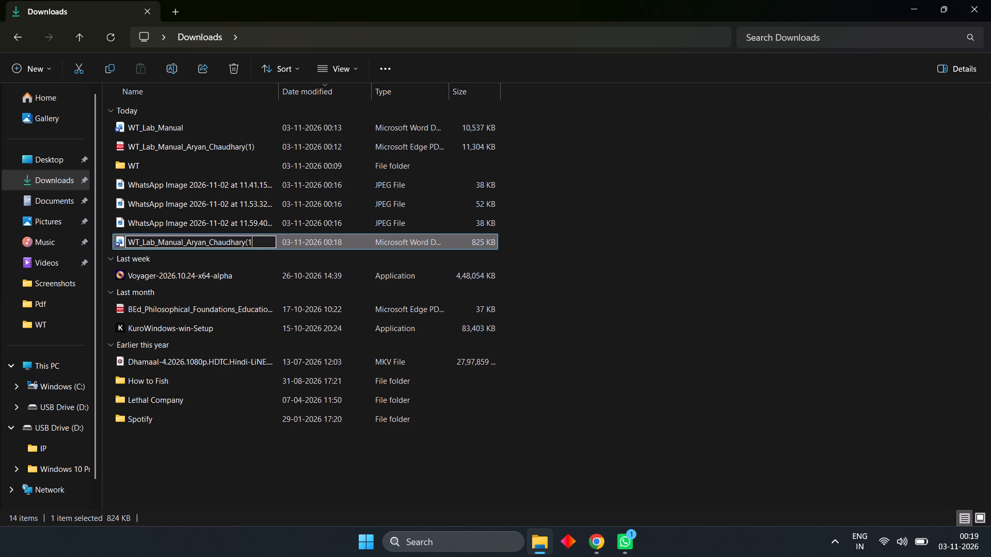
pyautogui.press('BackSpace')
pyautogui.press('BackSpace')
pyautogui.press('Return')
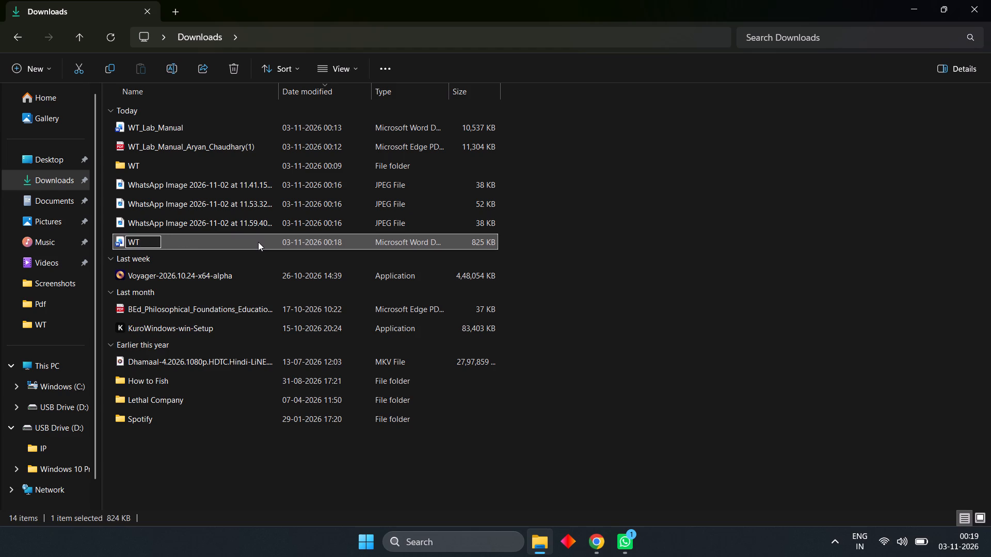
# Switch to the Word for the web home page and upload the WT document from the Downloads folder.
pyautogui.click(597, 545)
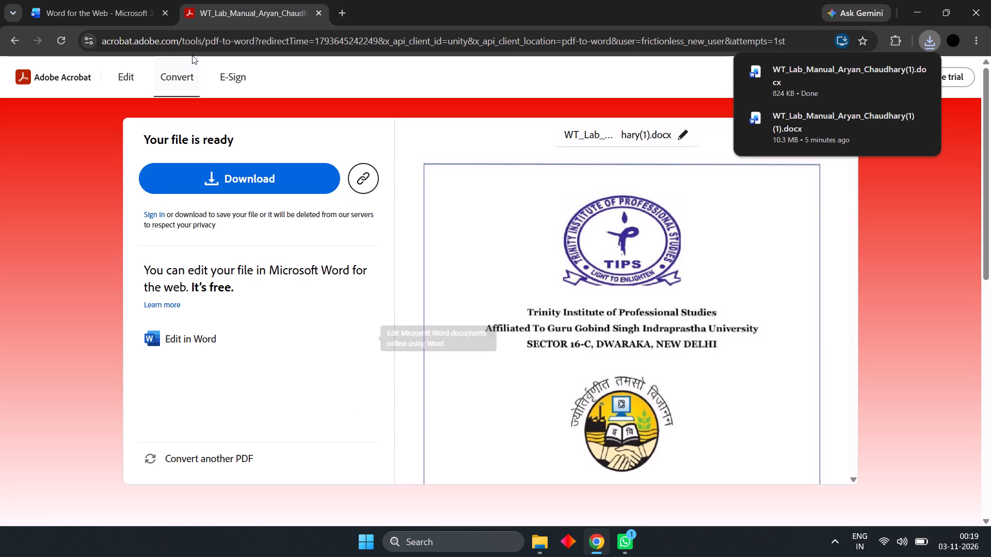
pyautogui.click(70, 0)
pyautogui.click(197, 190)
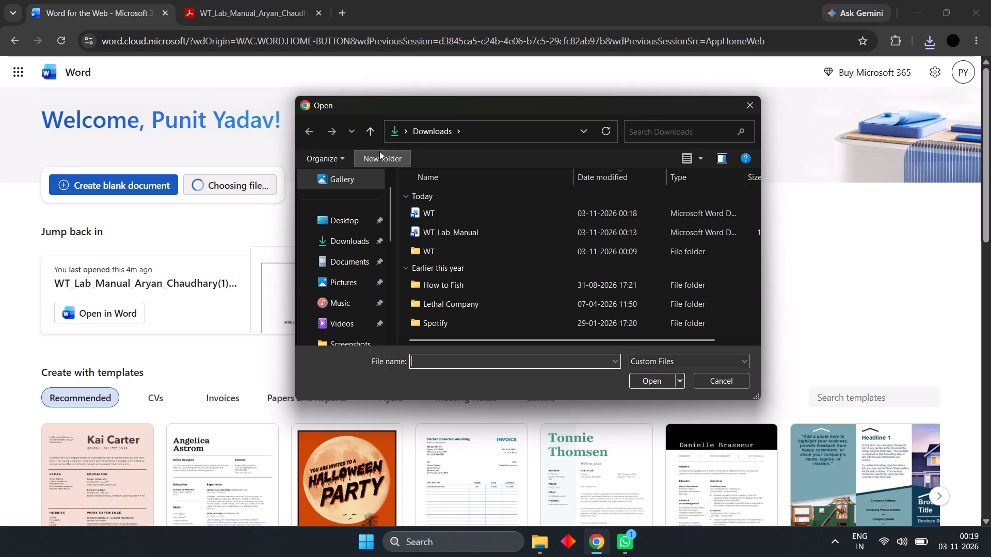
pyautogui.click(415, 206)
pyautogui.click(649, 383)
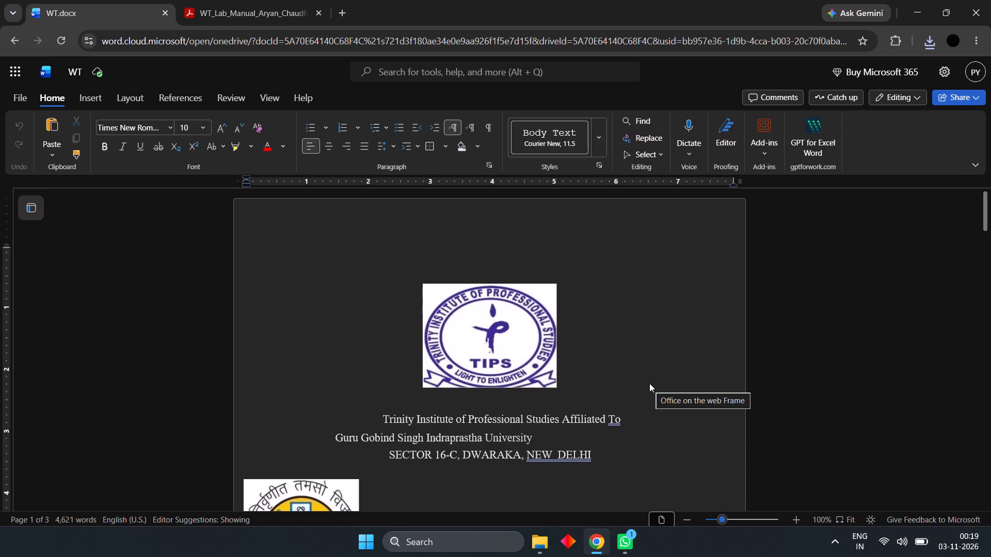
# Look through the converted WT document from the cover page to Q13, examining its layout, code listings and output images.
pyautogui.scroll(-4, 649, 383)
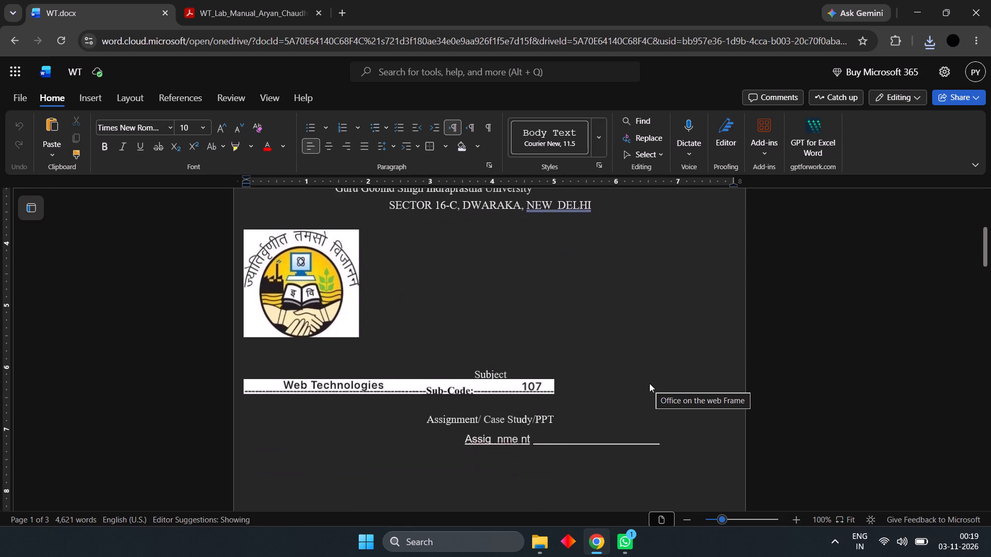
pyautogui.scroll(-3, 649, 383)
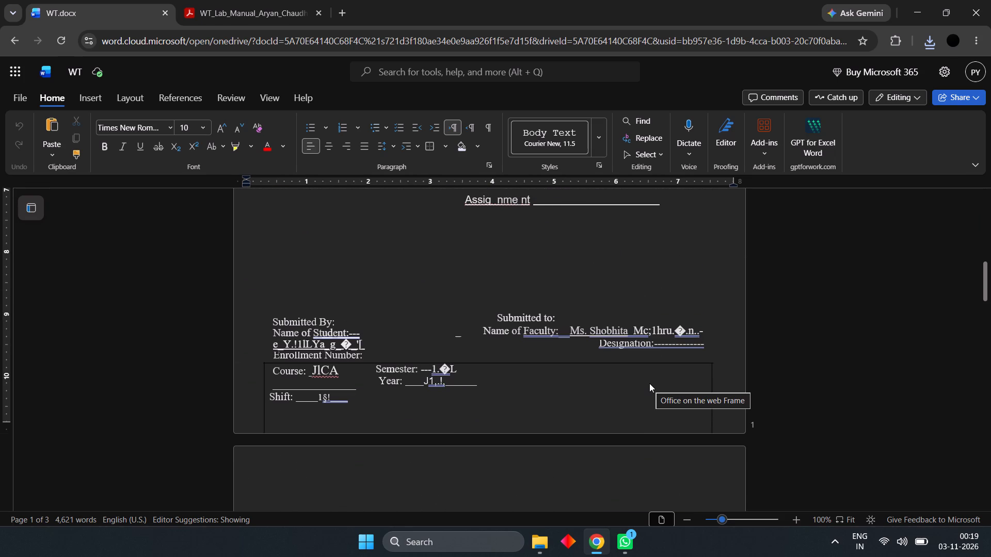
pyautogui.scroll(-6, 649, 383)
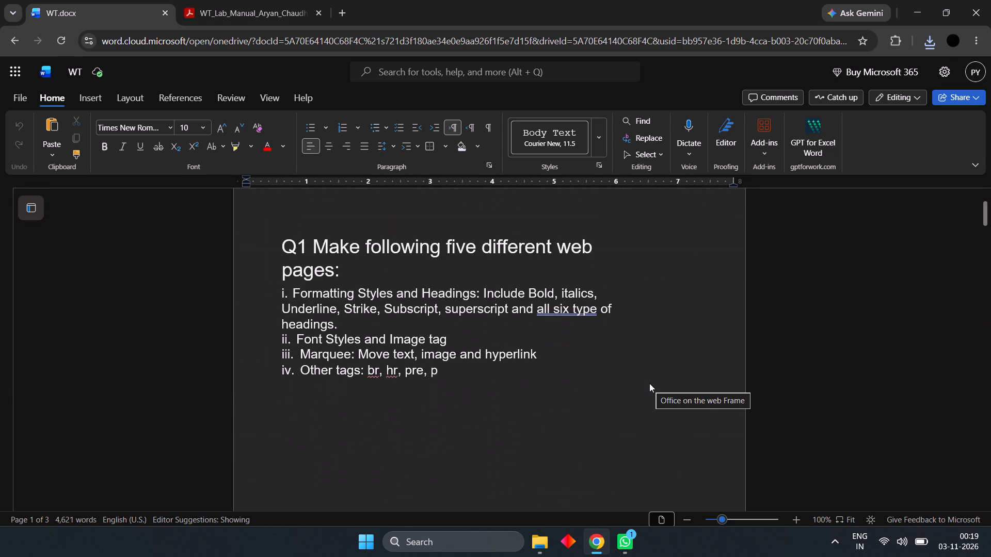
pyautogui.scroll(-17, 649, 383)
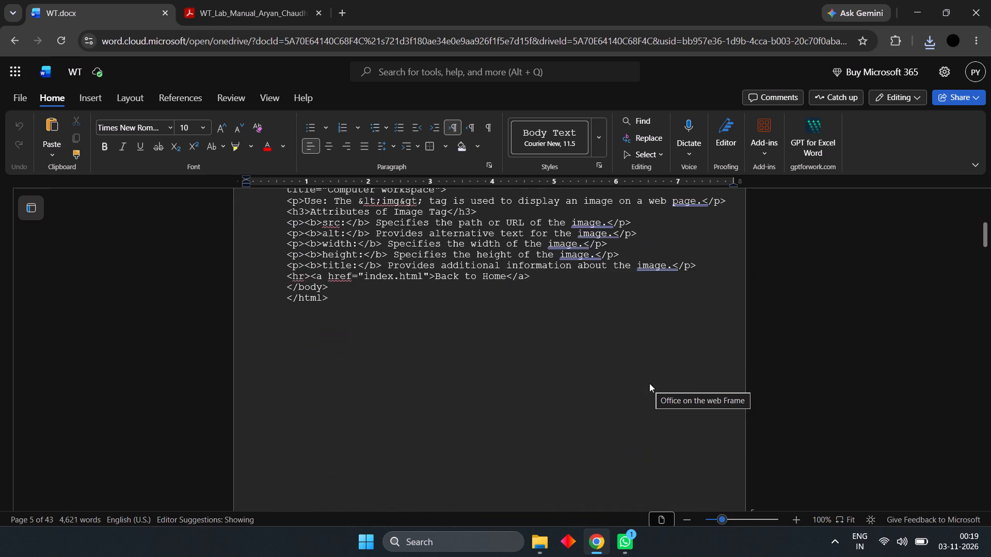
pyautogui.scroll(-4, 649, 383)
pyautogui.scroll(-17, 649, 383)
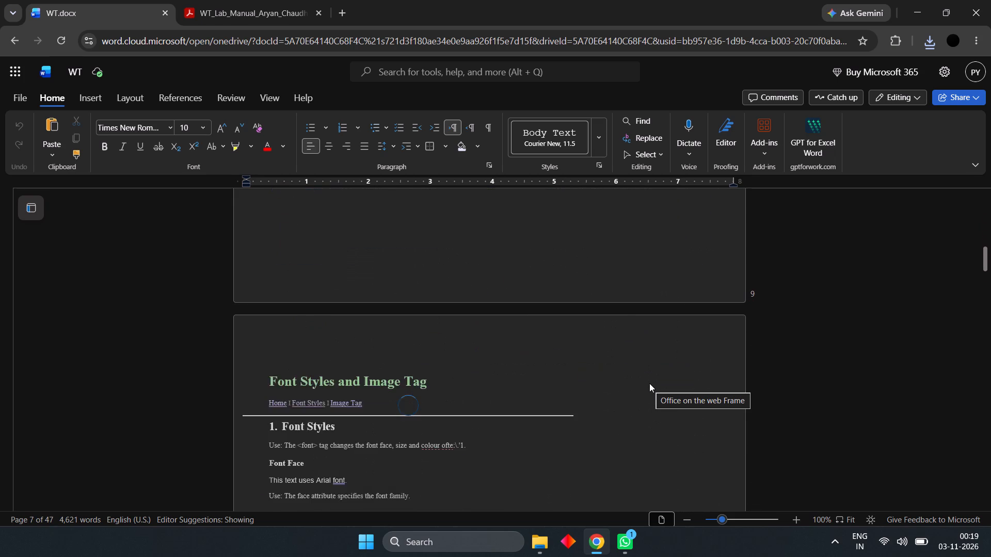
pyautogui.scroll(-8, 649, 383)
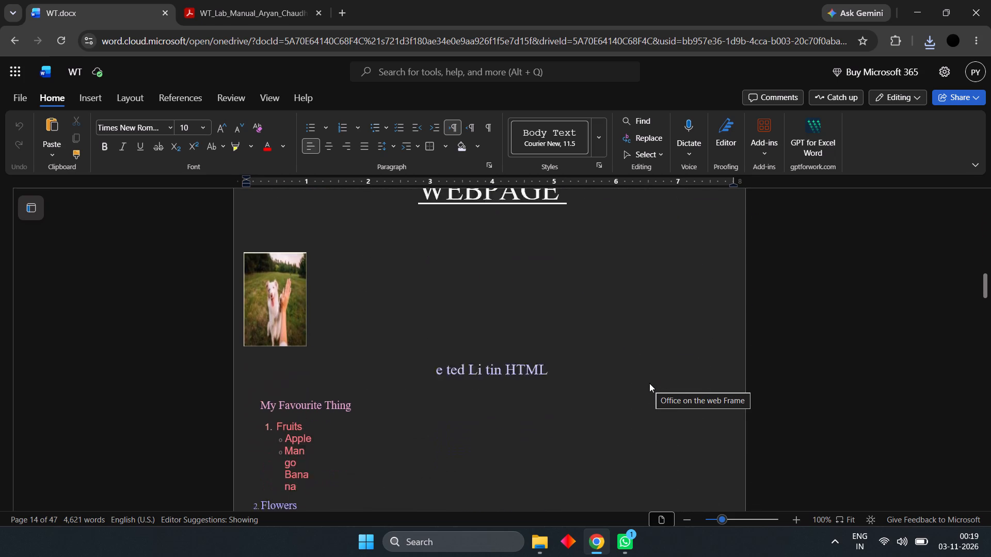
pyautogui.scroll(-8, 649, 383)
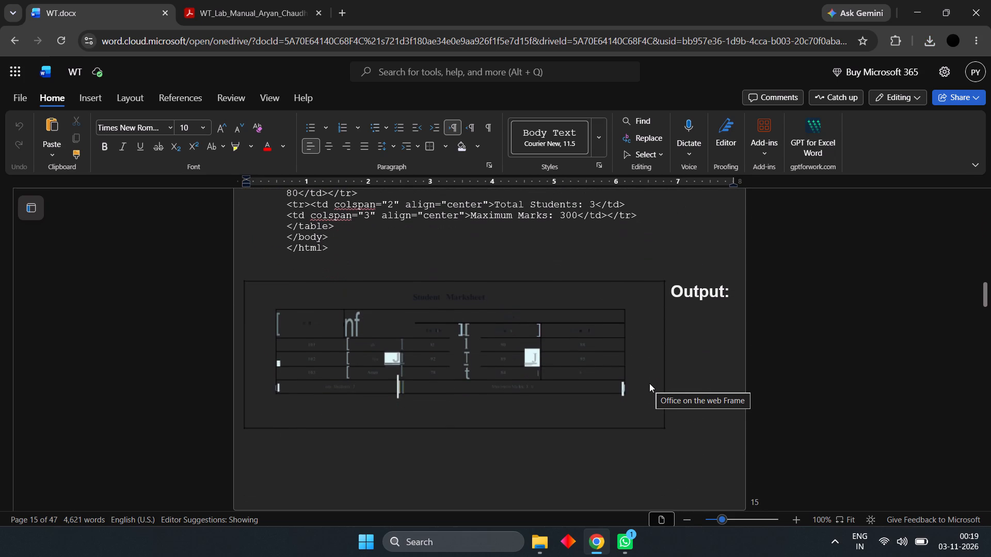
pyautogui.scroll(-6, 667, 458)
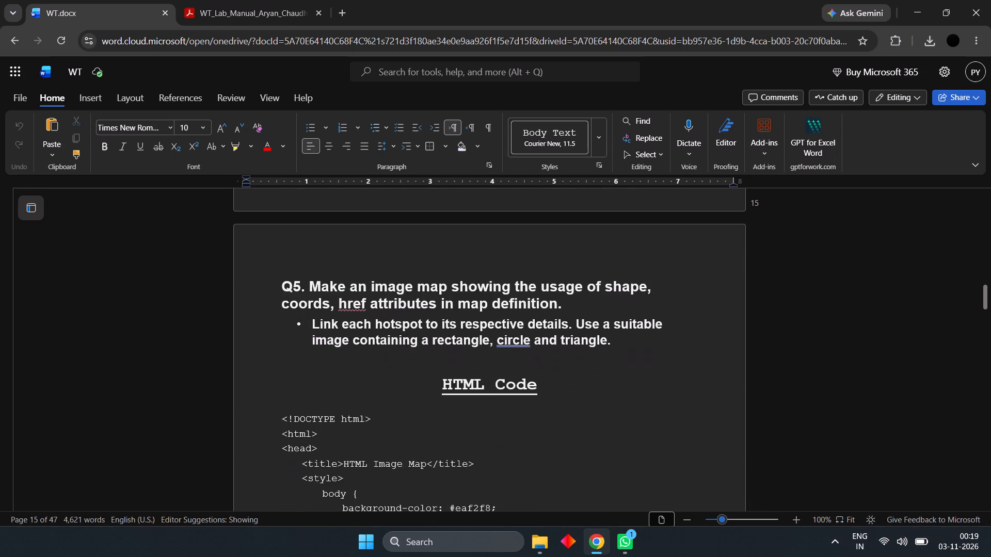
pyautogui.scroll(-15, 667, 458)
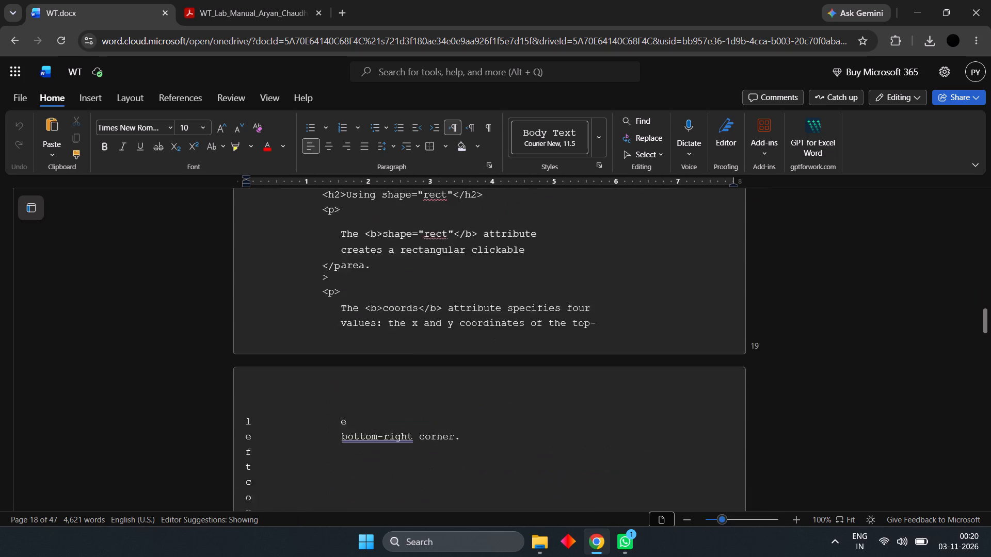
pyautogui.scroll(-10, 667, 458)
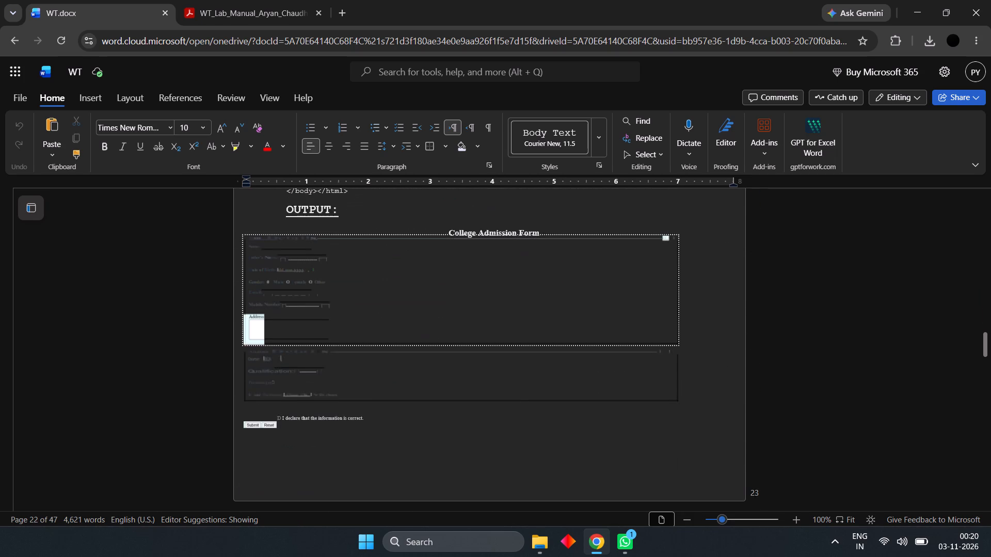
pyautogui.scroll(-1, 667, 458)
pyautogui.click(314, 237)
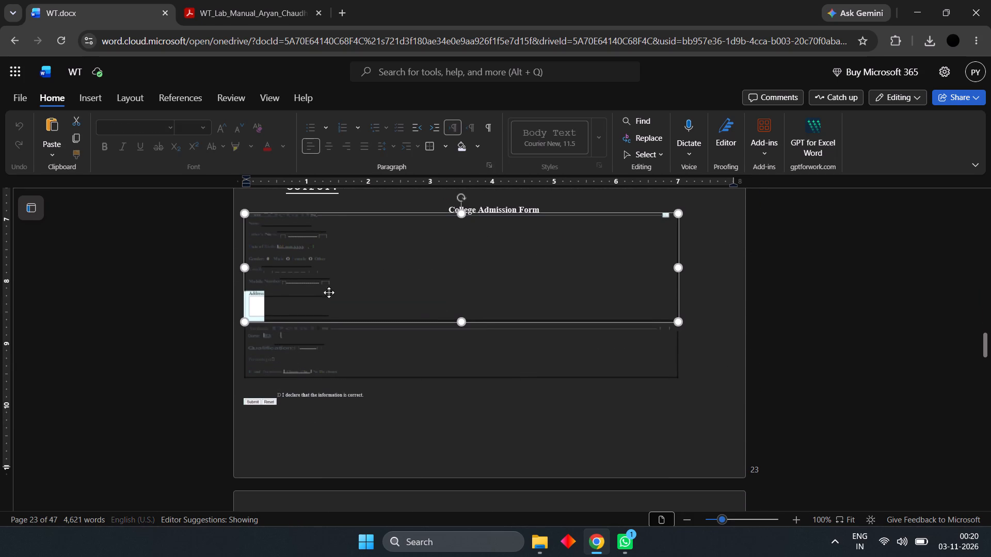
pyautogui.click(419, 497)
pyautogui.click(414, 373)
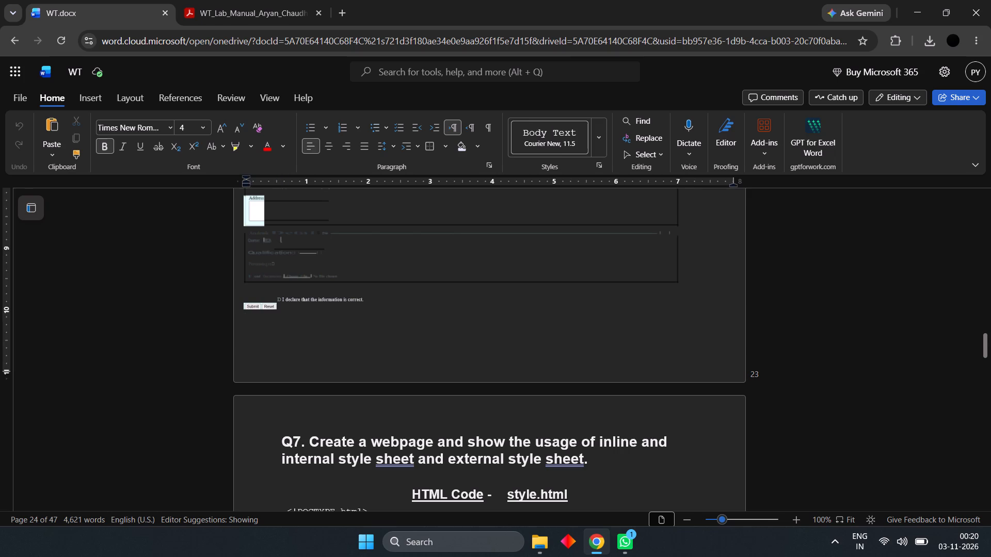
pyautogui.scroll(-16, 414, 373)
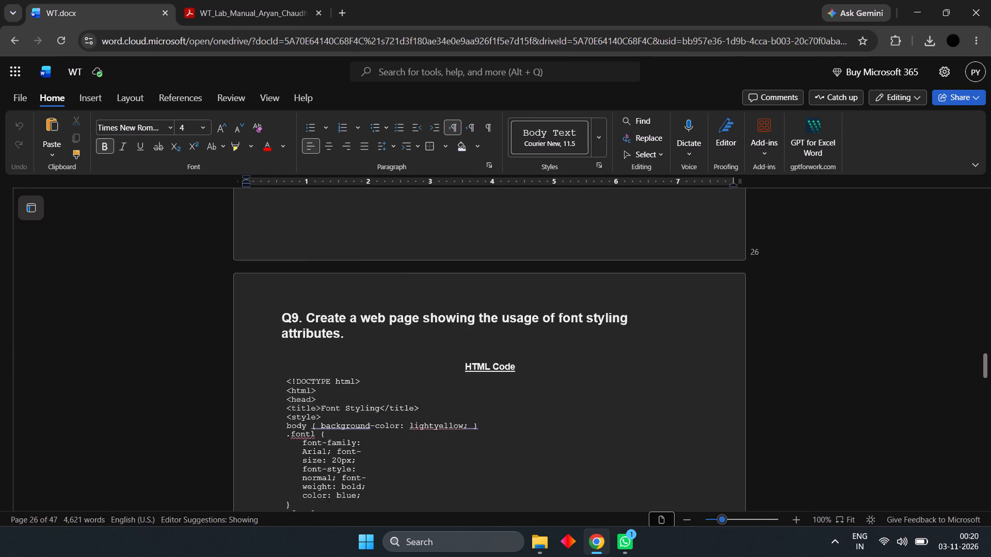
pyautogui.scroll(-12, 414, 373)
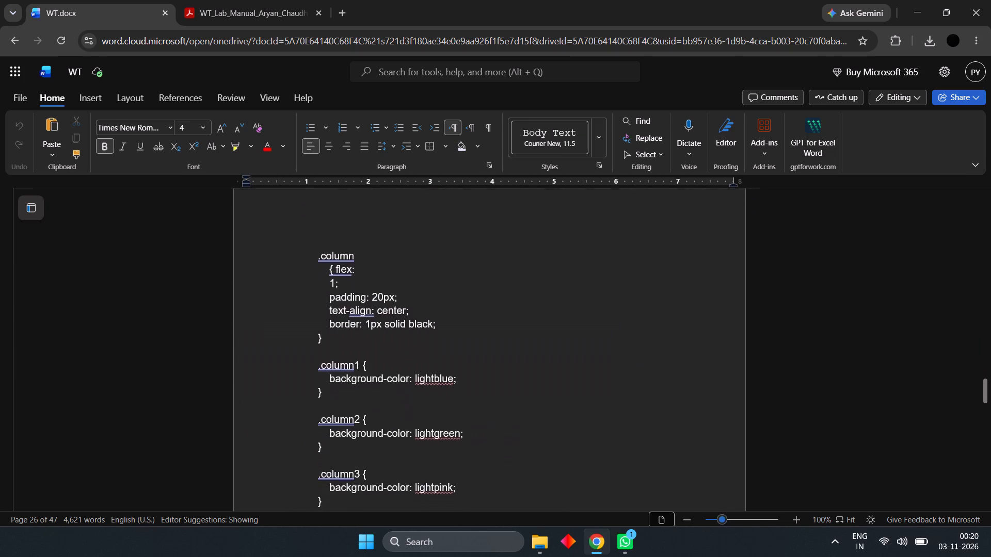
pyautogui.scroll(-12, 414, 373)
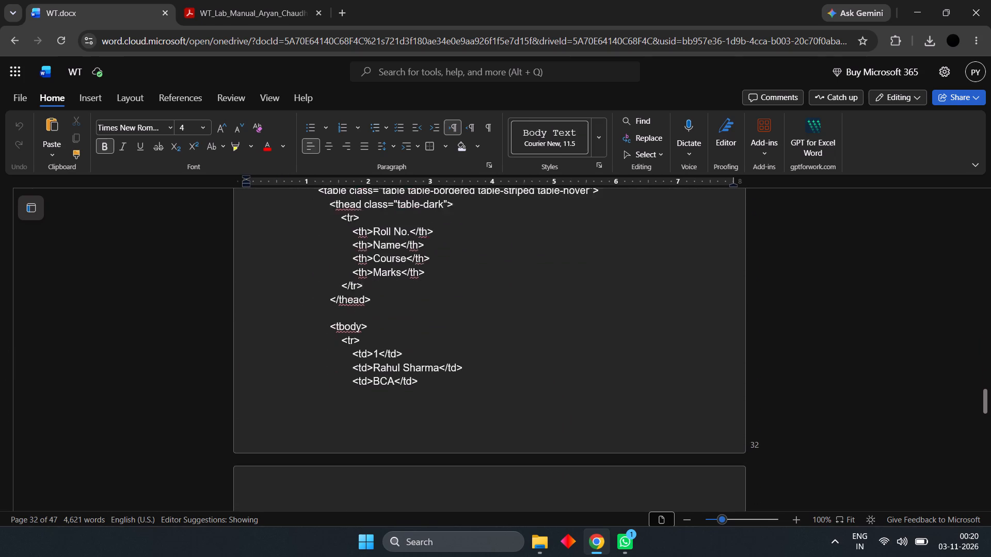
pyautogui.scroll(-6, 414, 373)
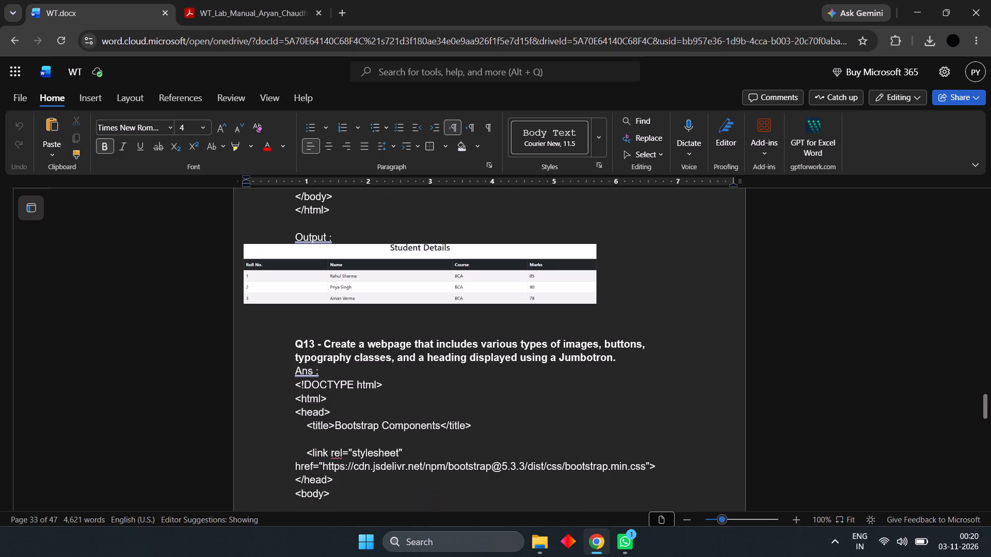
# Delete the List Styling Attributes output picture above the Q11 heading.
pyautogui.scroll(10, 414, 373)
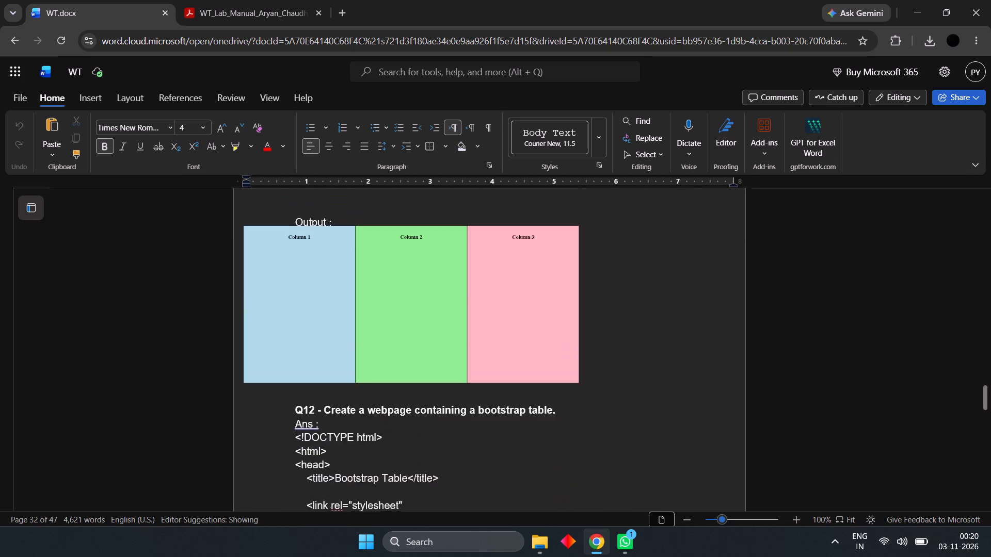
pyautogui.scroll(1, 414, 373)
pyautogui.hscroll(1, 414, 373)
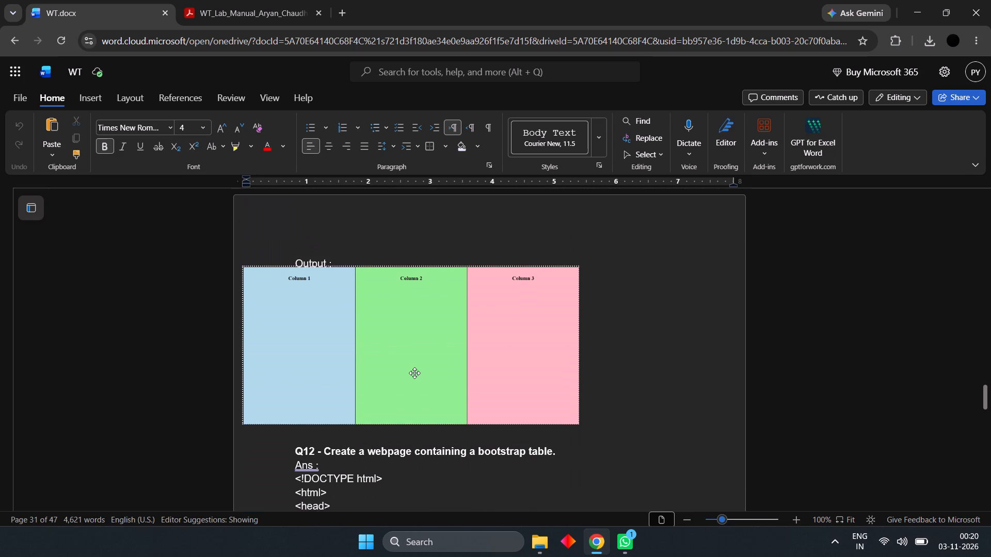
pyautogui.scroll(9, 444, 385)
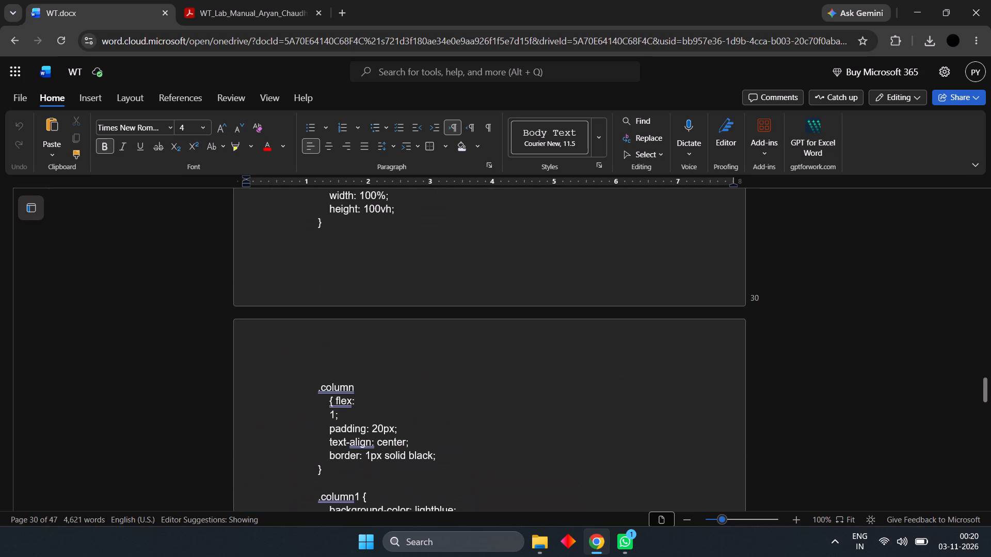
pyautogui.scroll(3, 444, 385)
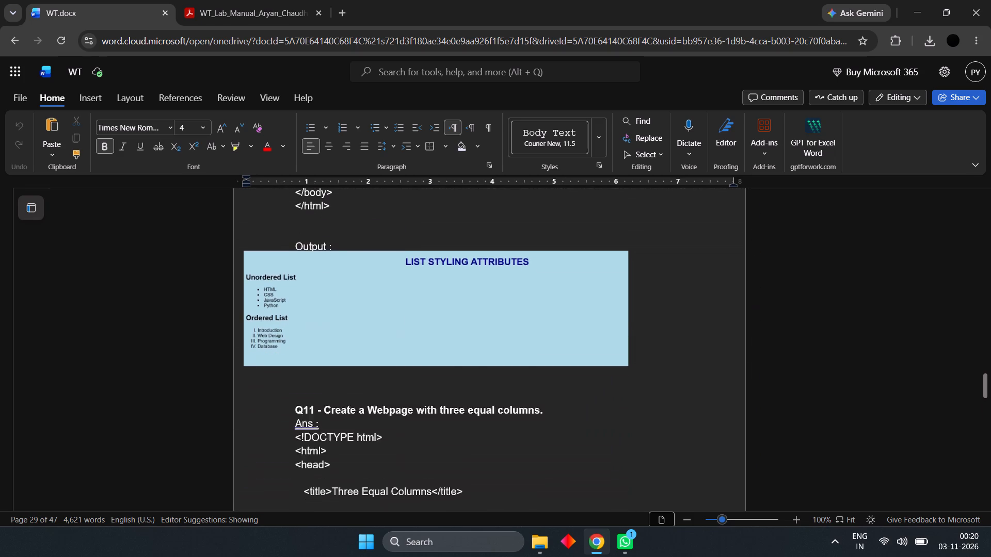
pyautogui.scroll(2, 444, 385)
pyautogui.click(440, 359)
pyautogui.press('BackSpace')
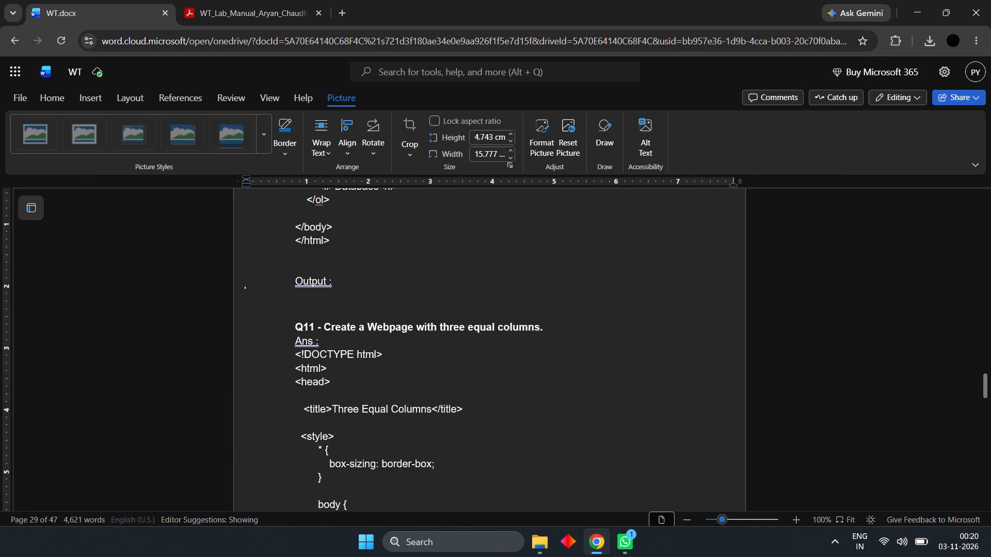
pyautogui.click(429, 268)
pyautogui.click(384, 302)
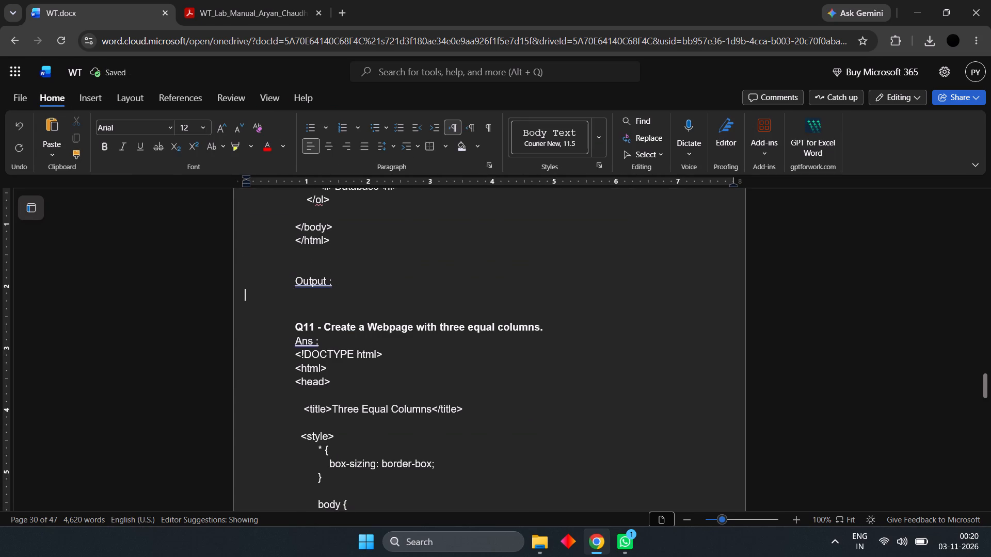
# Delete the Output label and the list-styling code lines above the Q11 heading, back to the start of that page.
pyautogui.press('BackSpace')
pyautogui.press('BackSpace')
pyautogui.press('BackSpace')
pyautogui.press('BackSpace')
pyautogui.press('BackSpace')
pyautogui.press('BackSpace')
pyautogui.press('BackSpace')
pyautogui.press('BackSpace')
pyautogui.press('BackSpace')
pyautogui.press('BackSpace')
pyautogui.press('BackSpace')
pyautogui.press('BackSpace')
pyautogui.press('BackSpace')
pyautogui.press('BackSpace')
pyautogui.press('BackSpace')
pyautogui.press('BackSpace')
pyautogui.press('BackSpace')
pyautogui.press('BackSpace')
pyautogui.press('BackSpace')
pyautogui.press('BackSpace')
pyautogui.press('BackSpace')
pyautogui.press('BackSpace')
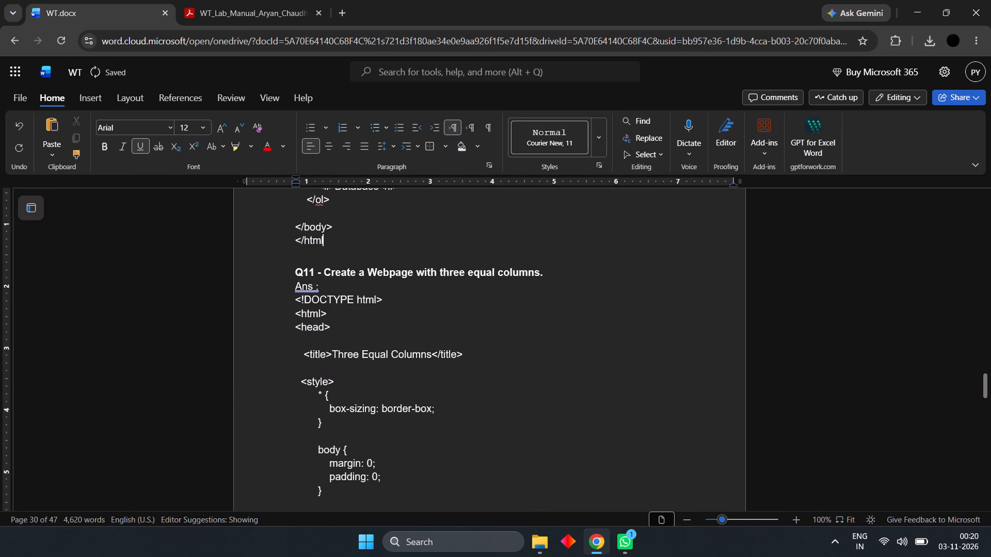
pyautogui.scroll(3, 384, 302)
pyautogui.press('BackSpace')
pyautogui.press('BackSpace')
pyautogui.press('BackSpace')
pyautogui.press('BackSpace')
pyautogui.press('BackSpace')
pyautogui.press('BackSpace')
pyautogui.press('BackSpace')
pyautogui.press('BackSpace')
pyautogui.press('BackSpace')
pyautogui.press('BackSpace')
pyautogui.press('BackSpace')
pyautogui.press('BackSpace')
pyautogui.press('BackSpace')
pyautogui.press('BackSpace')
pyautogui.press('BackSpace')
pyautogui.press('BackSpace')
pyautogui.press('BackSpace')
pyautogui.press('BackSpace')
pyautogui.press('BackSpace')
pyautogui.press('BackSpace')
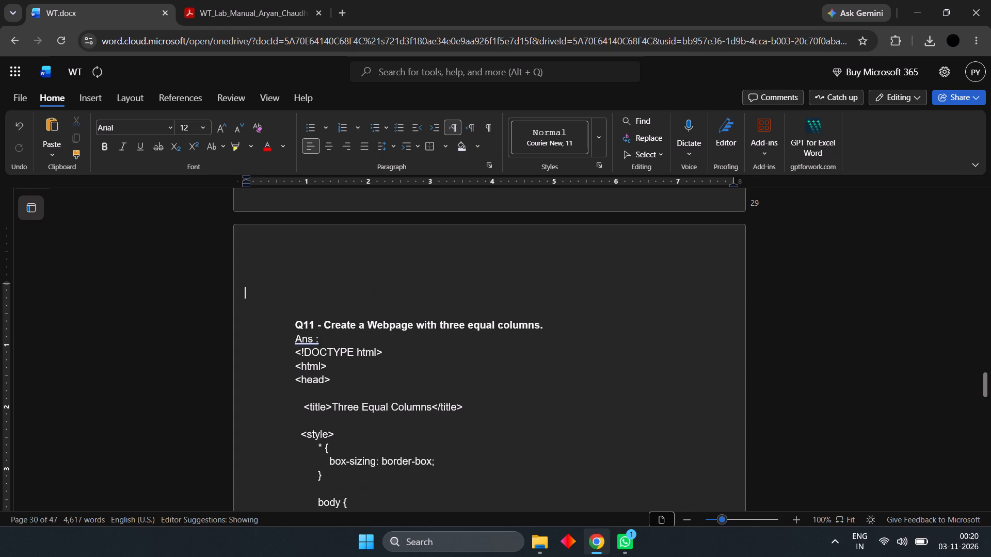
# Delete the remaining leftover content above the Q11 heading at the top of its page.
pyautogui.press('BackSpace')
pyautogui.press('BackSpace')
# Replace the name after "Hello" in the JavaScript Inbuilt Functions output above Q15 with the new student's full name.
pyautogui.scroll(-2, 394, 389)
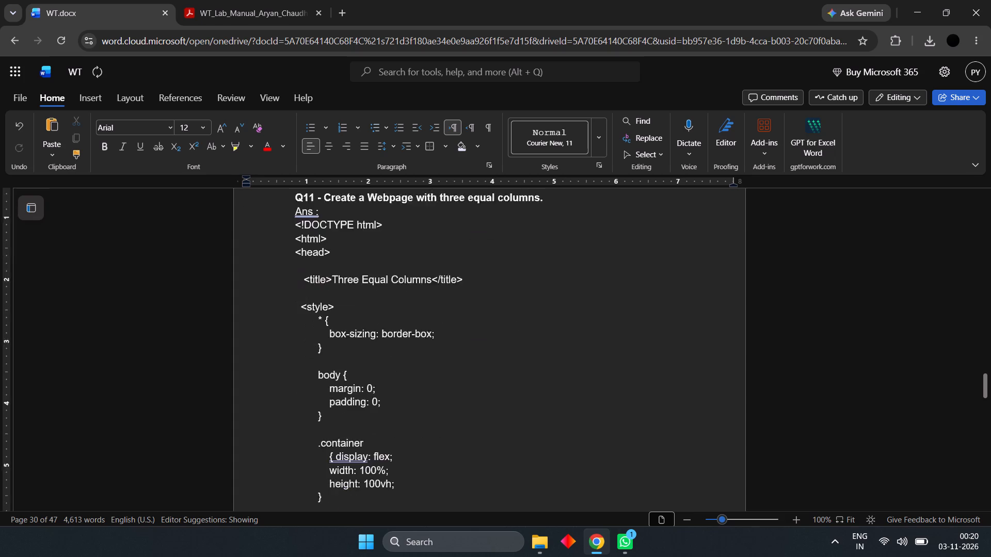
pyautogui.scroll(-8, 394, 389)
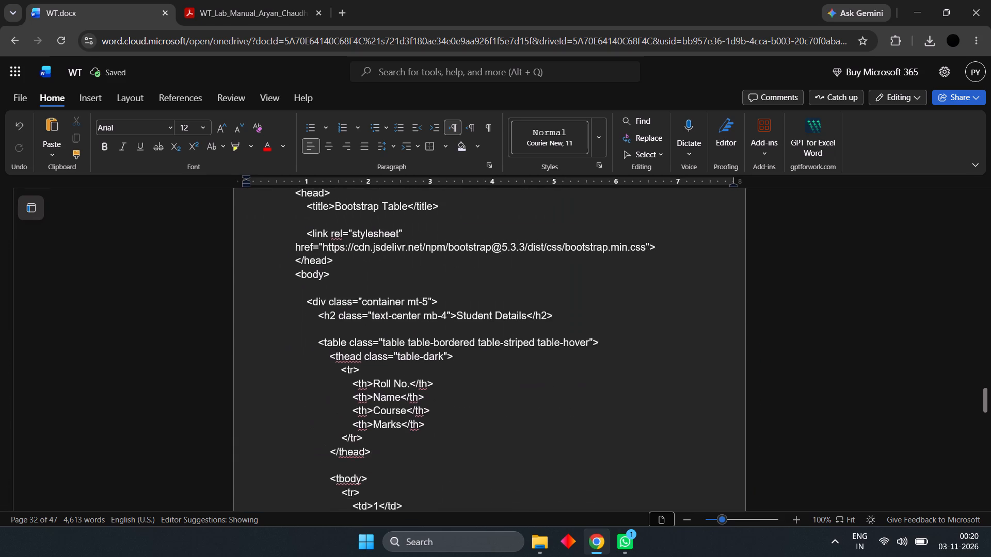
pyautogui.scroll(-8, 394, 389)
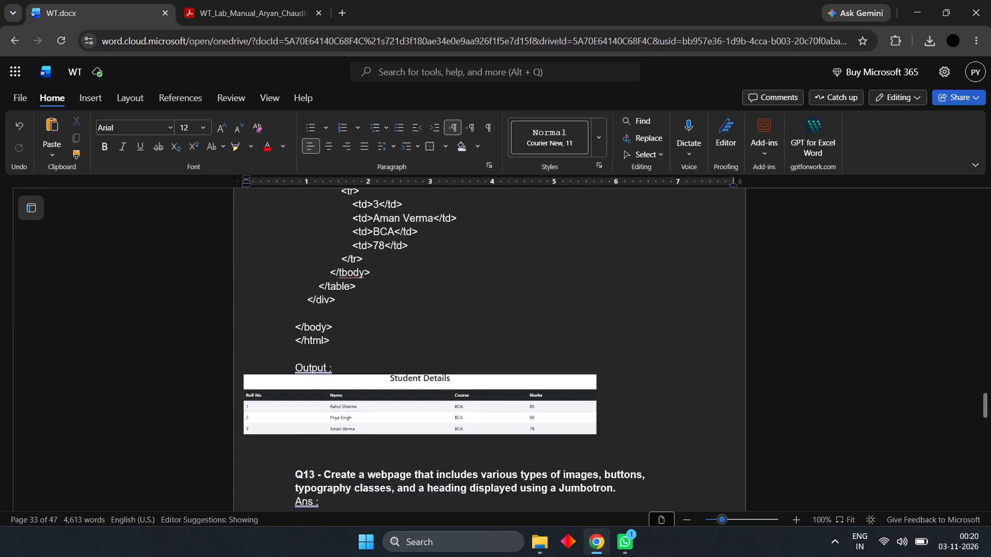
pyautogui.scroll(-8, 394, 389)
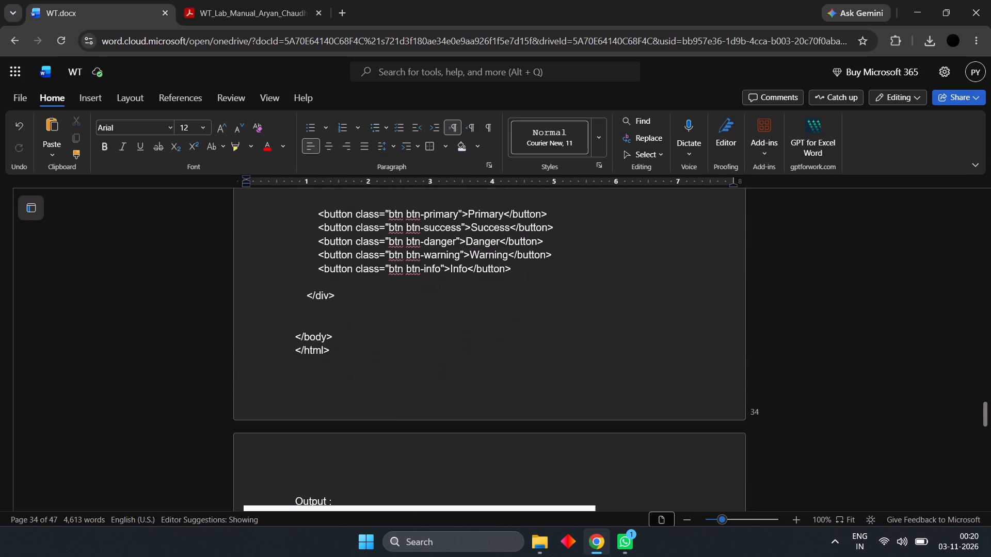
pyautogui.scroll(-8, 394, 389)
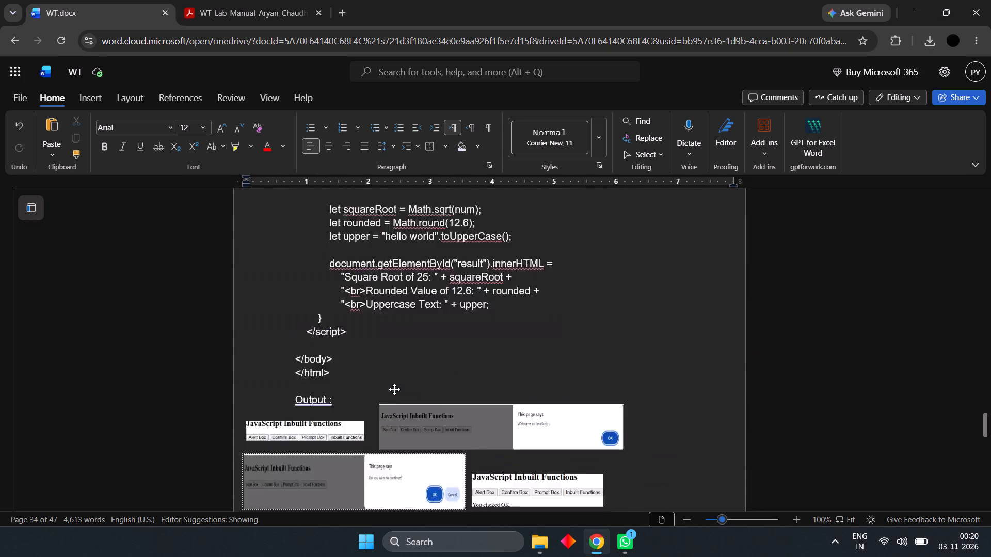
pyautogui.scroll(-7, 394, 389)
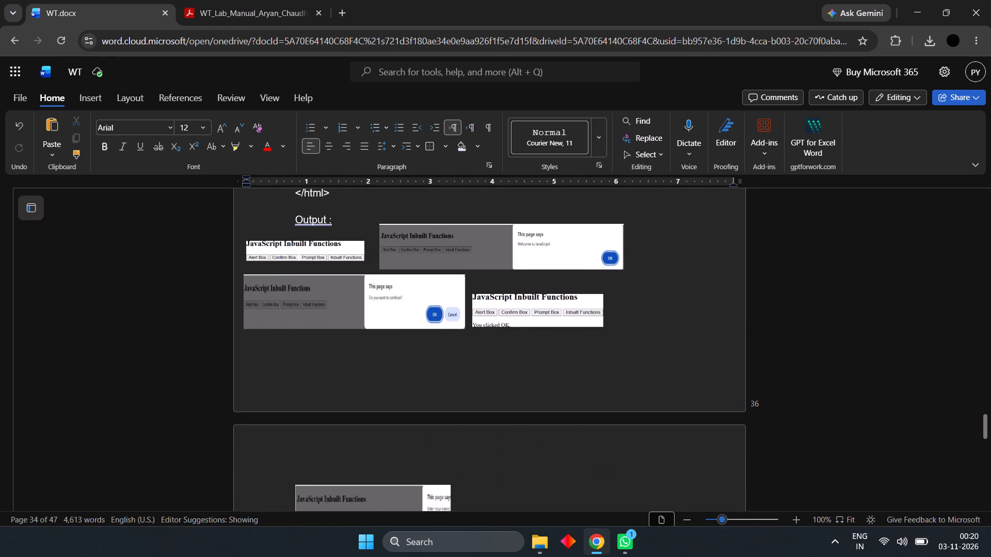
pyautogui.scroll(-4, 394, 389)
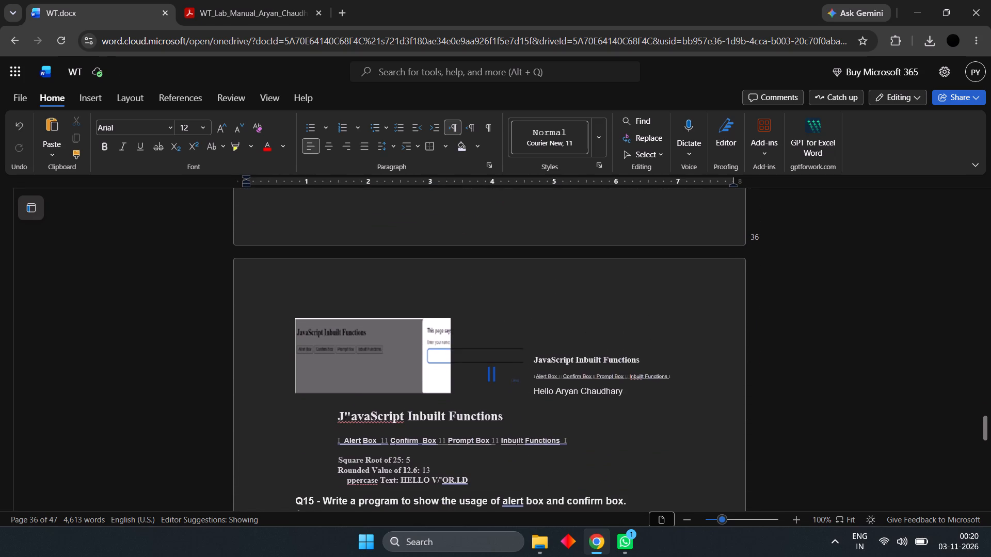
pyautogui.click(574, 380)
pyautogui.click(619, 385)
pyautogui.moveTo(624, 394); pyautogui.dragTo(594, 390)
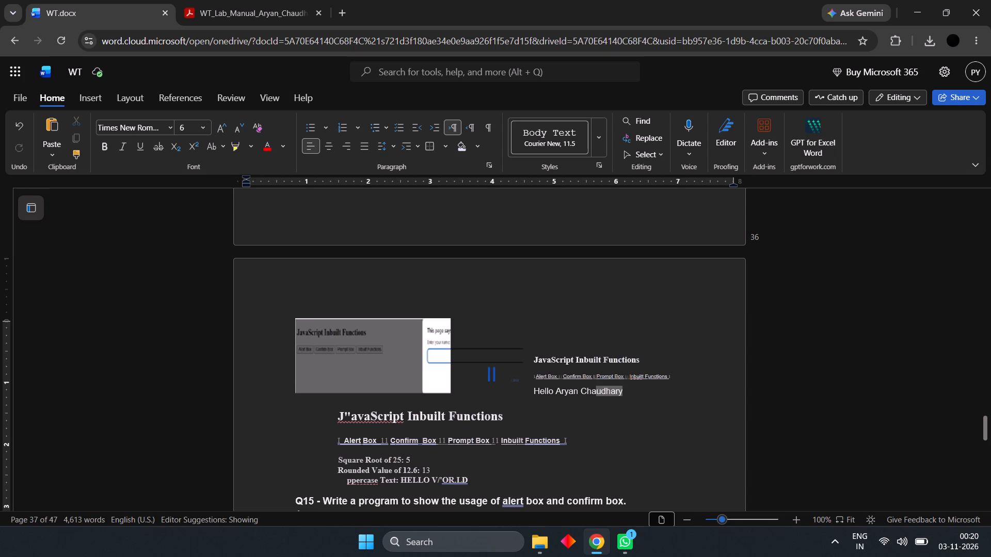
pyautogui.moveTo(594, 390); pyautogui.dragTo(550, 394)
pyautogui.press('BackSpace')
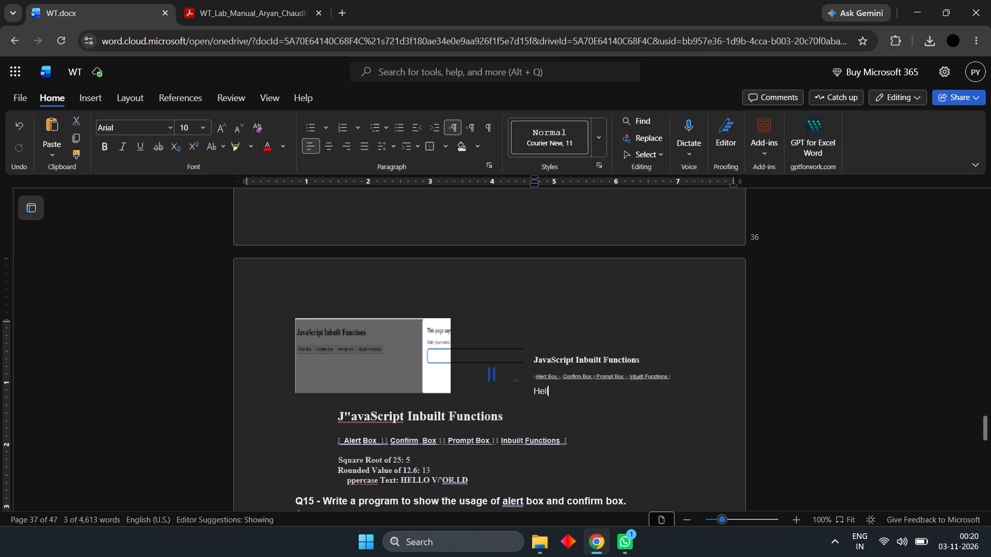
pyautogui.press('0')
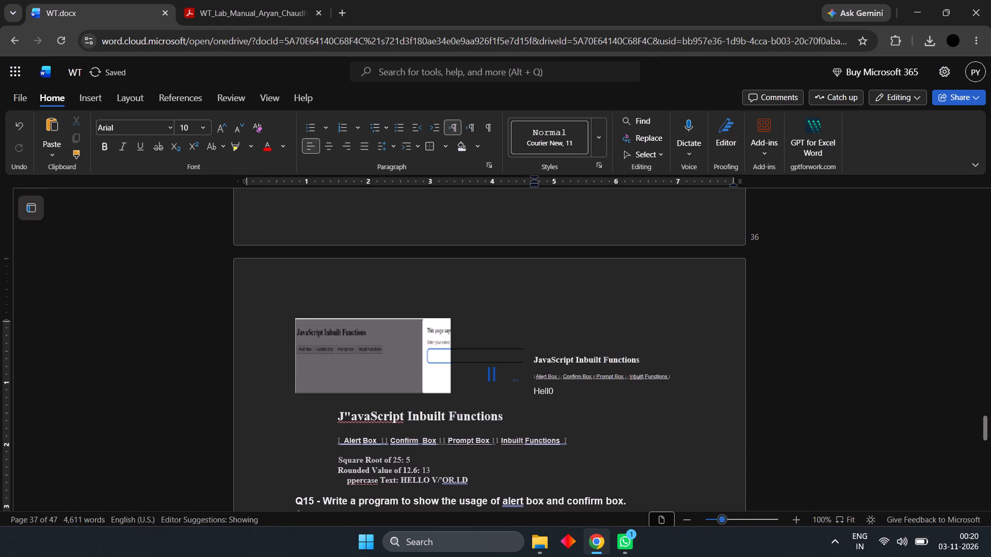
pyautogui.press('BackSpace')
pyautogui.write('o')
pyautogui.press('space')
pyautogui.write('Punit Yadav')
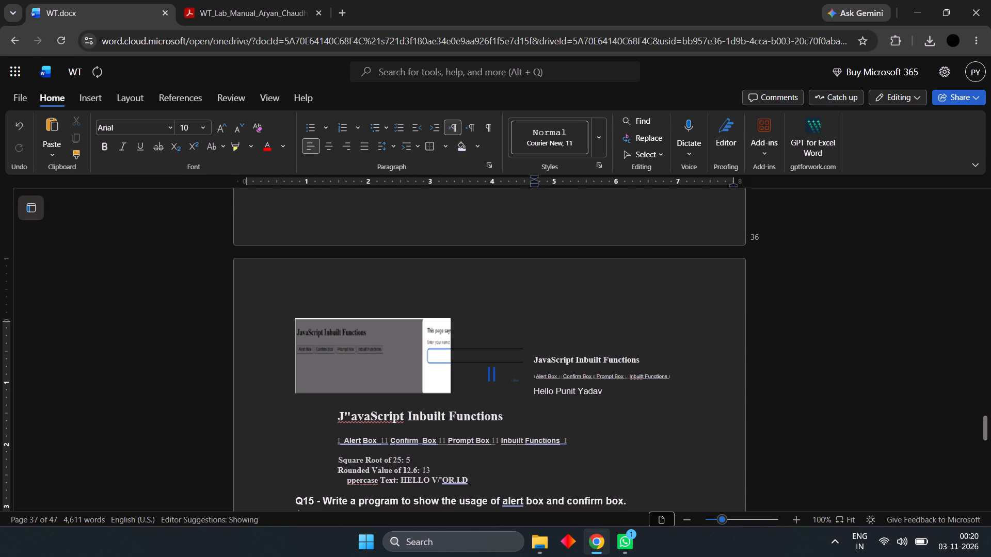
pyautogui.click(582, 406)
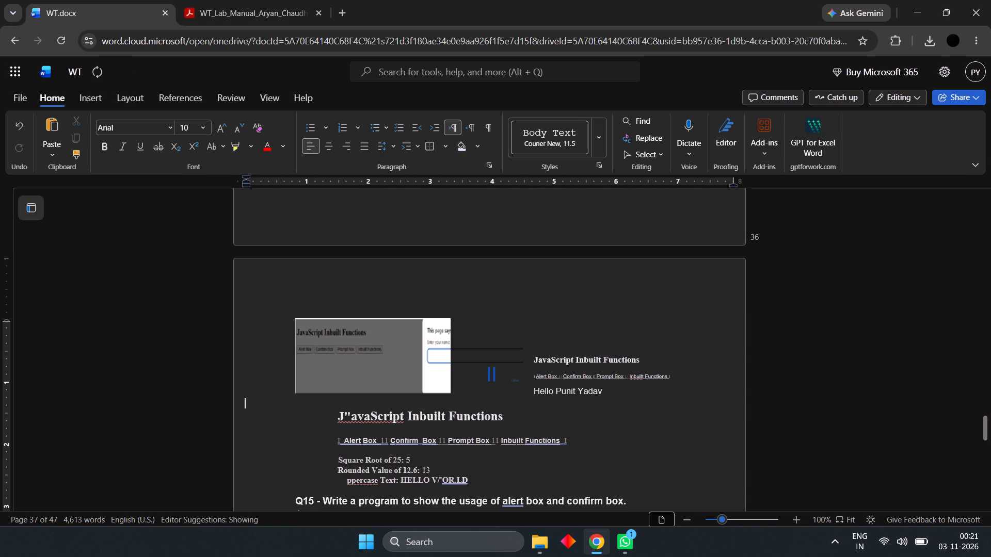
# Delete the previous student's name from the String Functions input field in the Date, Math and String Object Functions output.
pyautogui.scroll(-4, 582, 406)
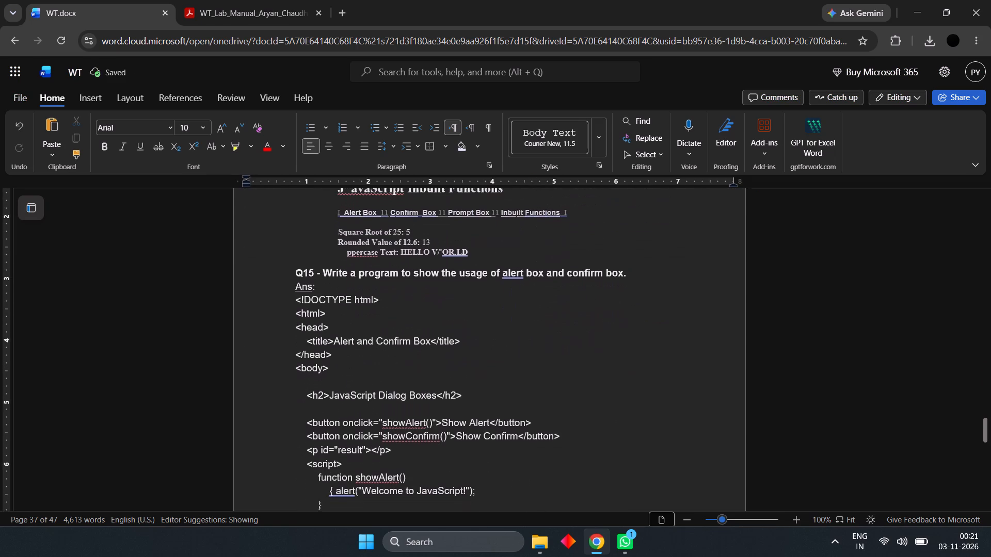
pyautogui.scroll(-6, 582, 406)
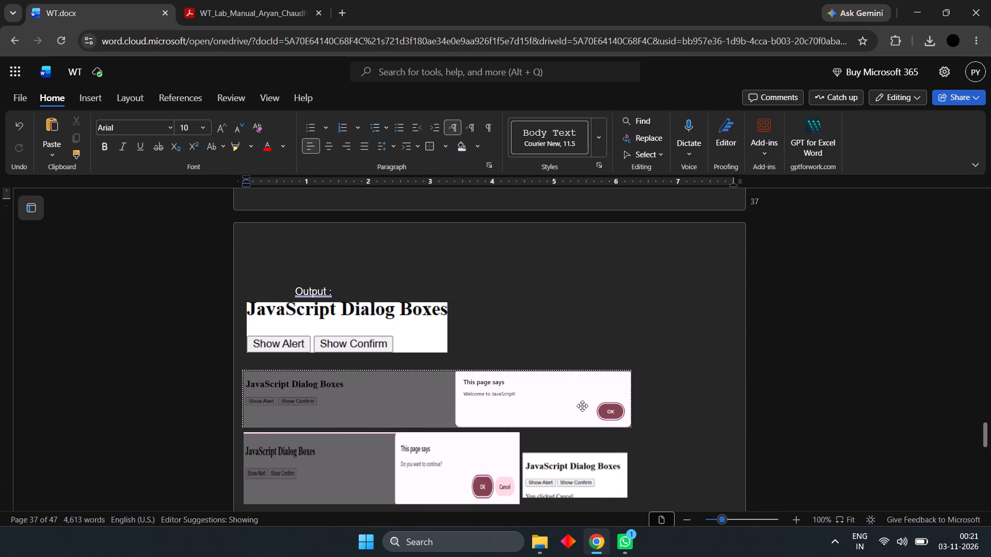
pyautogui.scroll(-6, 582, 406)
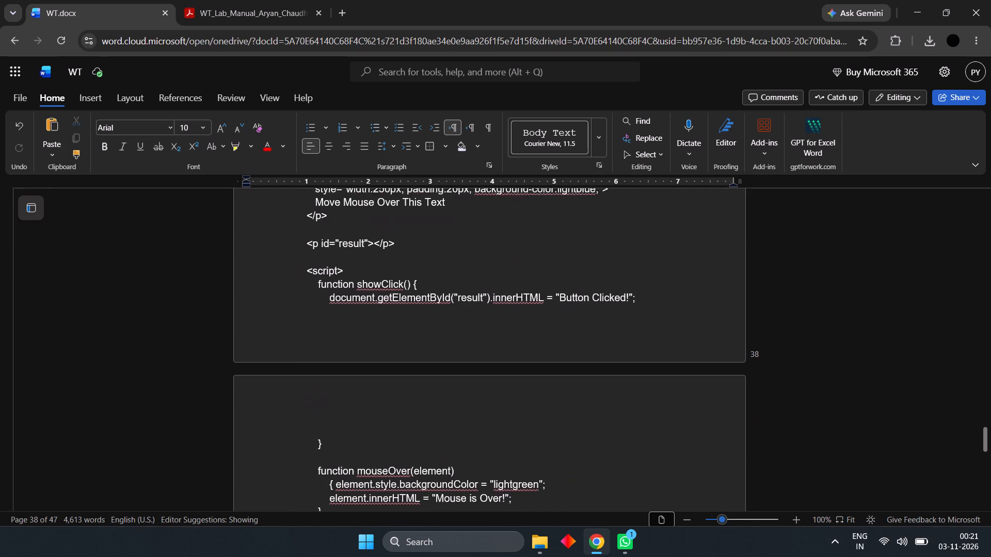
pyautogui.scroll(-9, 582, 406)
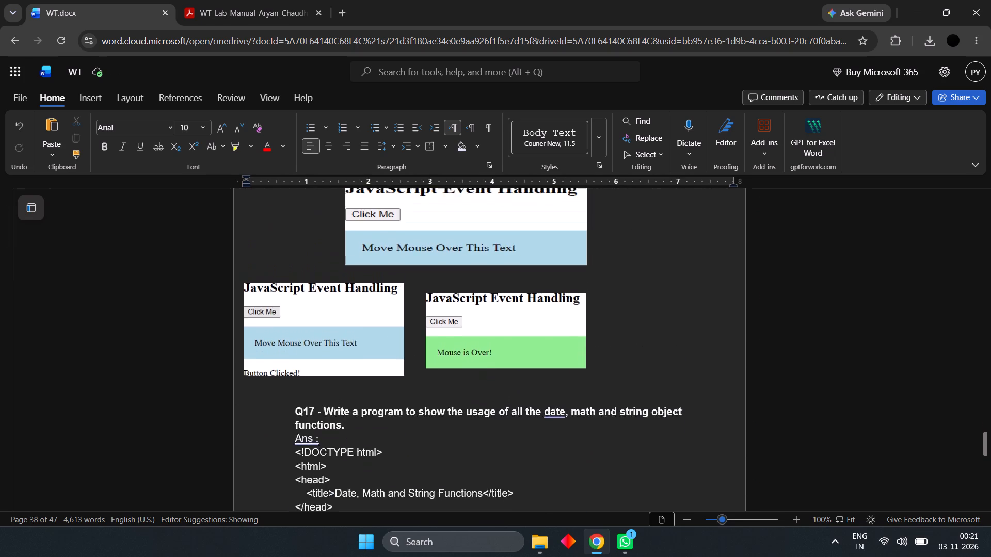
pyautogui.scroll(-6, 582, 406)
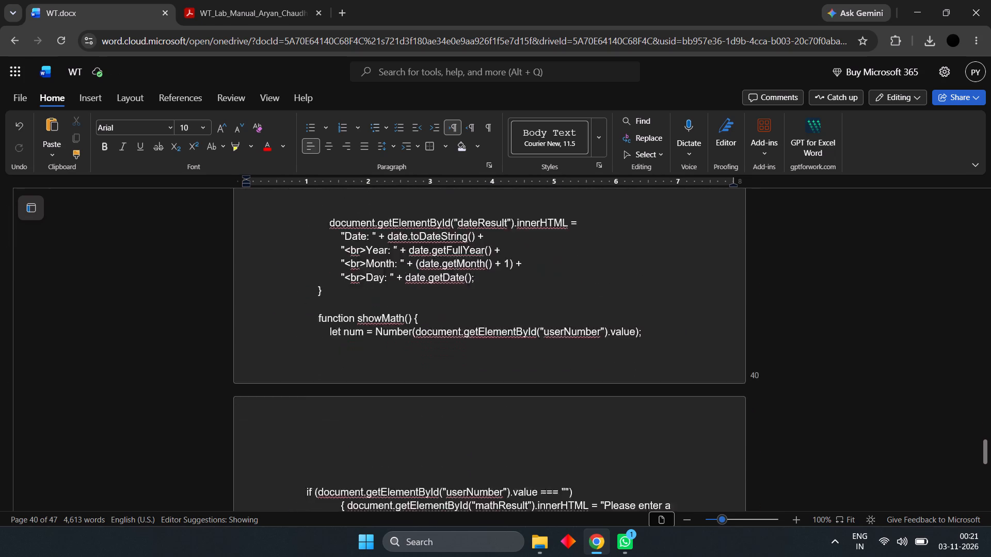
pyautogui.scroll(-9, 582, 406)
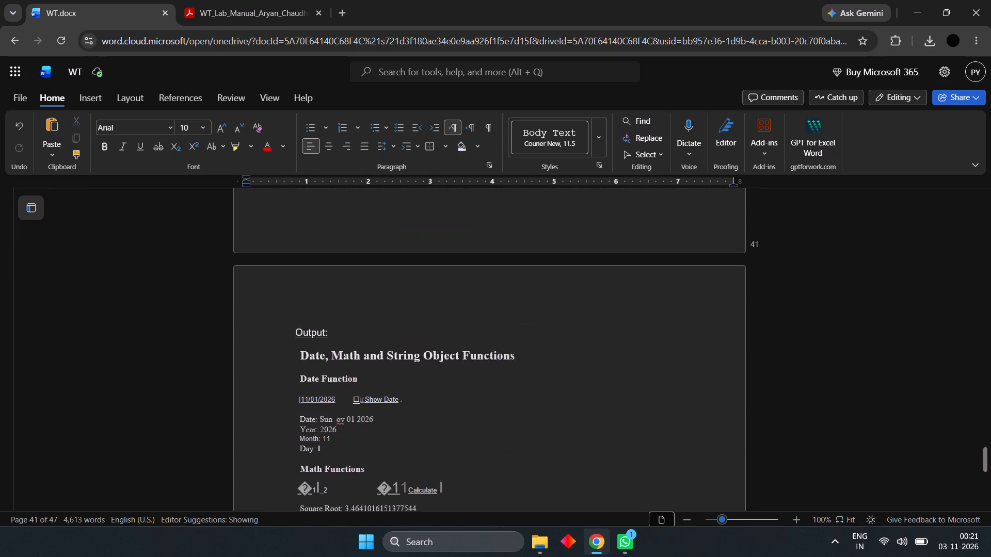
pyautogui.scroll(-3, 582, 406)
pyautogui.scroll(1, 582, 406)
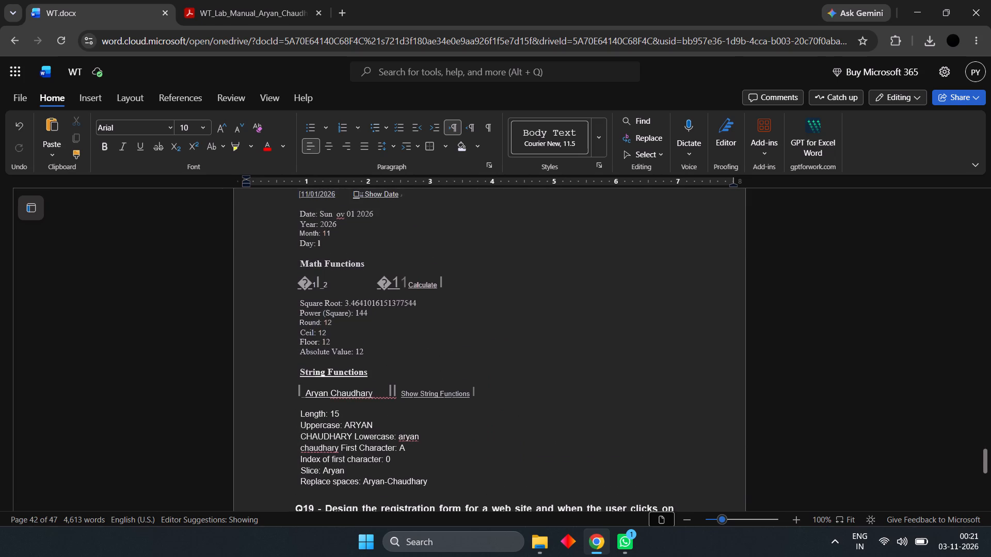
pyautogui.scroll(1, 582, 406)
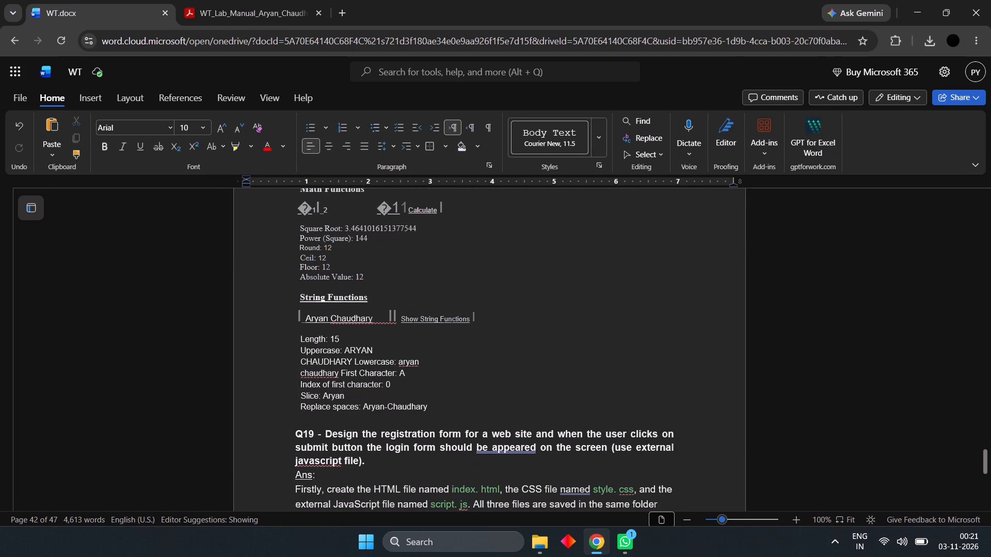
pyautogui.click(375, 322)
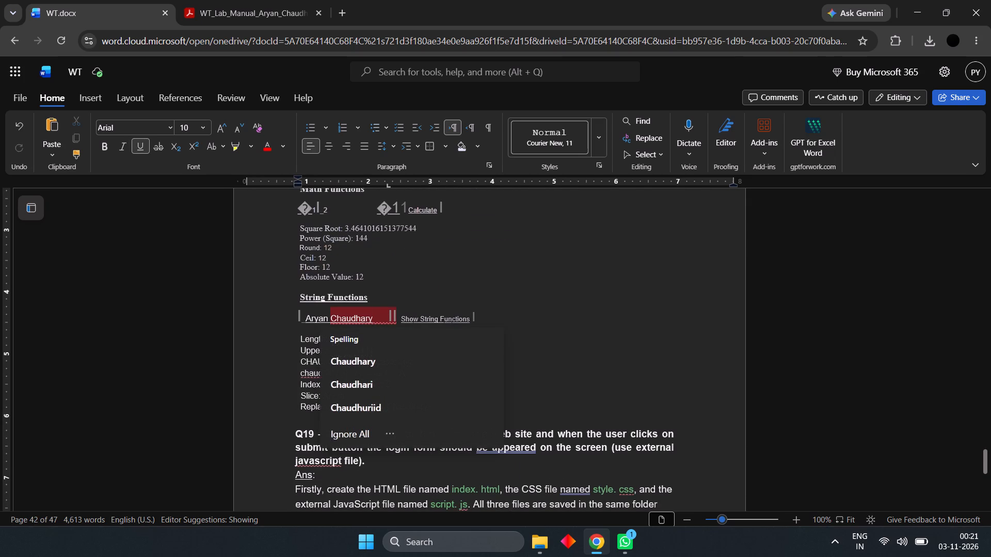
pyautogui.press('BackSpace')
pyautogui.press('BackSpace')
pyautogui.press('BackSpace')
pyautogui.press('BackSpace')
pyautogui.press('BackSpace')
pyautogui.press('BackSpace')
pyautogui.press('BackSpace')
pyautogui.press('BackSpace')
pyautogui.press('BackSpace')
pyautogui.press('BackSpace')
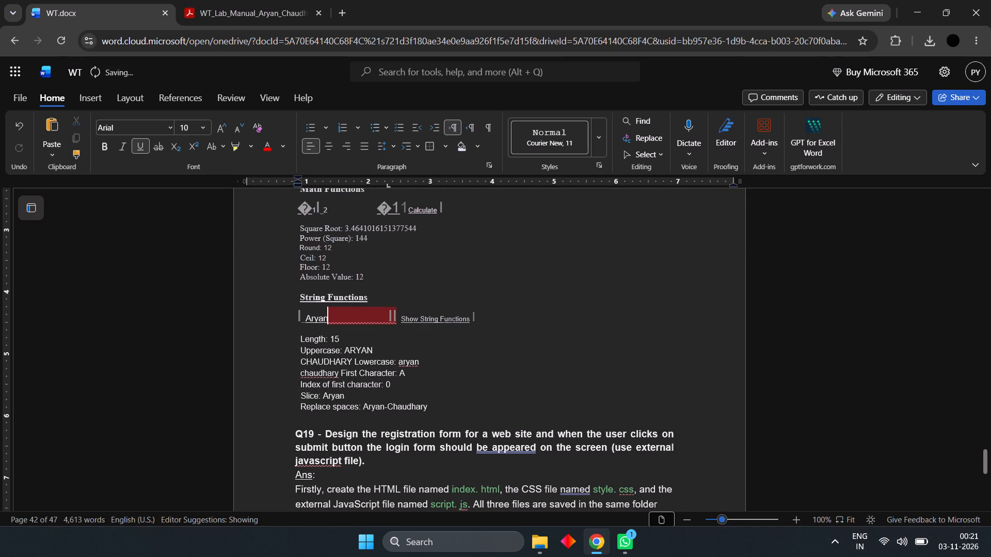
pyautogui.press('BackSpace')
pyautogui.press('BackSpace')
pyautogui.press('BackSpace')
pyautogui.press('BackSpace')
pyautogui.press('BackSpace')
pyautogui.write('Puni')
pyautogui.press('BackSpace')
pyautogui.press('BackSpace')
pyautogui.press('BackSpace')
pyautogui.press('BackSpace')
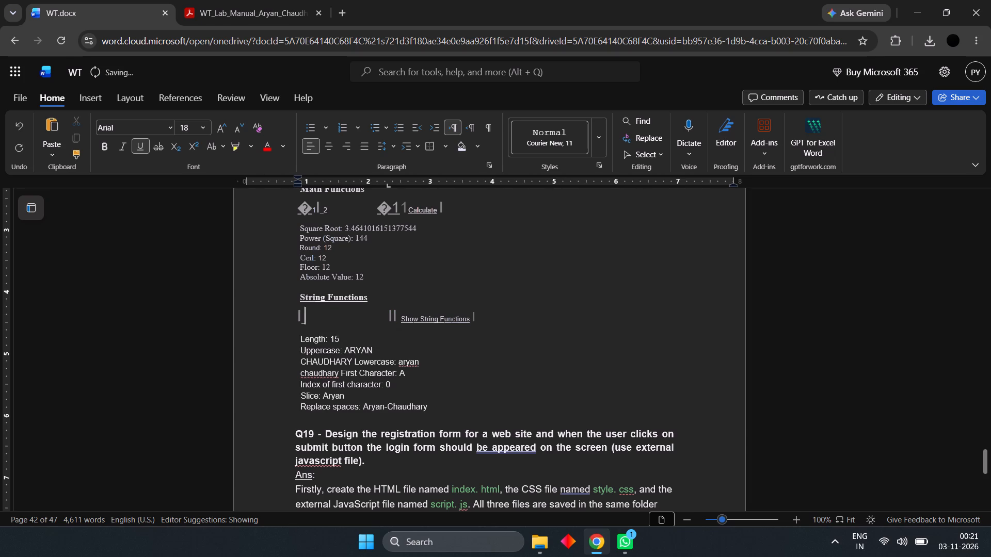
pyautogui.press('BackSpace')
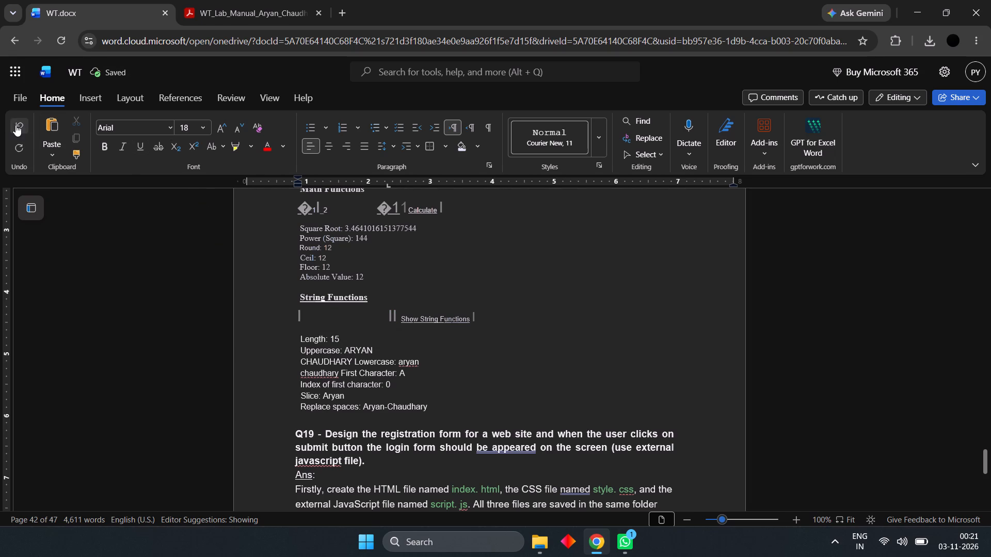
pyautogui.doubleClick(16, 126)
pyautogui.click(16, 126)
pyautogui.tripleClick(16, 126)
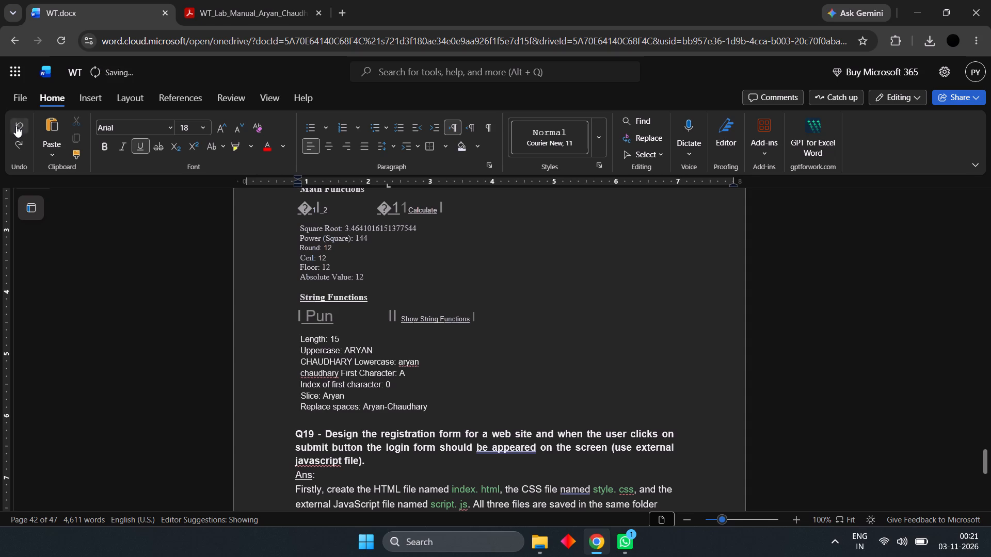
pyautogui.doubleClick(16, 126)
# Enter the new student's full name in the String Functions input field, removing the old name's remaining initial.
pyautogui.press('BackSpace')
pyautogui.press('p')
pyautogui.press('BackSpace')
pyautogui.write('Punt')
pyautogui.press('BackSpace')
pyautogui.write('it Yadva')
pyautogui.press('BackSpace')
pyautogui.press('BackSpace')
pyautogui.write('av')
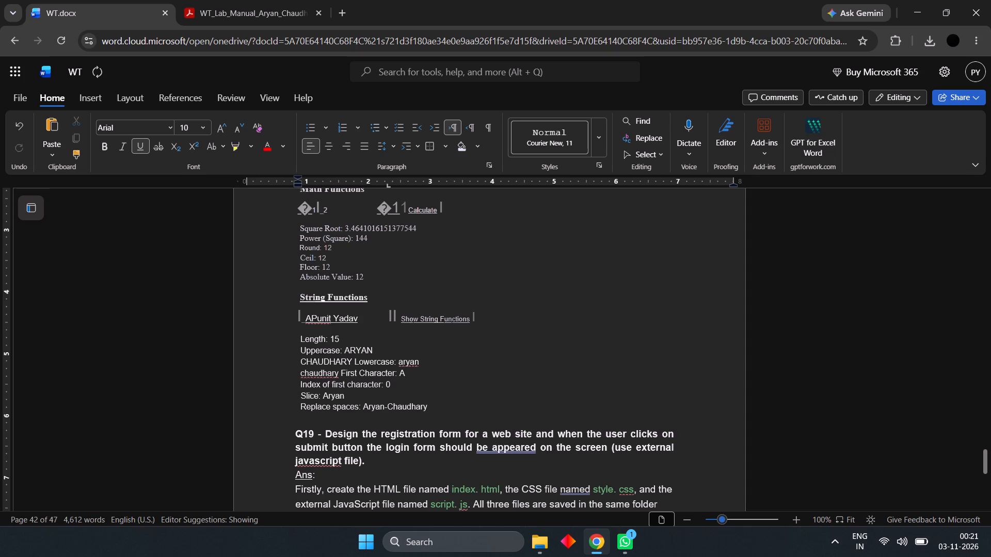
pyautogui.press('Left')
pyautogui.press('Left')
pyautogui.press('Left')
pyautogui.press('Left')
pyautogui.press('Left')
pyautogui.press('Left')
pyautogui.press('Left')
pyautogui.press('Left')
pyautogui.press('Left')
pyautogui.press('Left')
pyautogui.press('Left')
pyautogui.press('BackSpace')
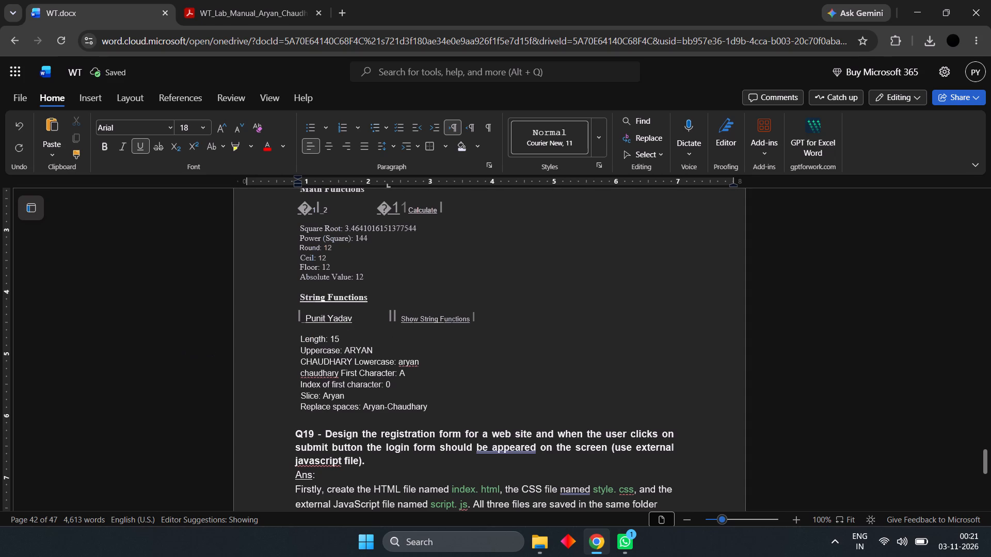
# Set the Length result under String Functions to 11.
pyautogui.click(347, 346)
pyautogui.click(344, 340)
pyautogui.press('BackSpace')
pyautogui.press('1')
# Replace the name on the Uppercase result line with the new student's full name in capitals.
pyautogui.click(375, 347)
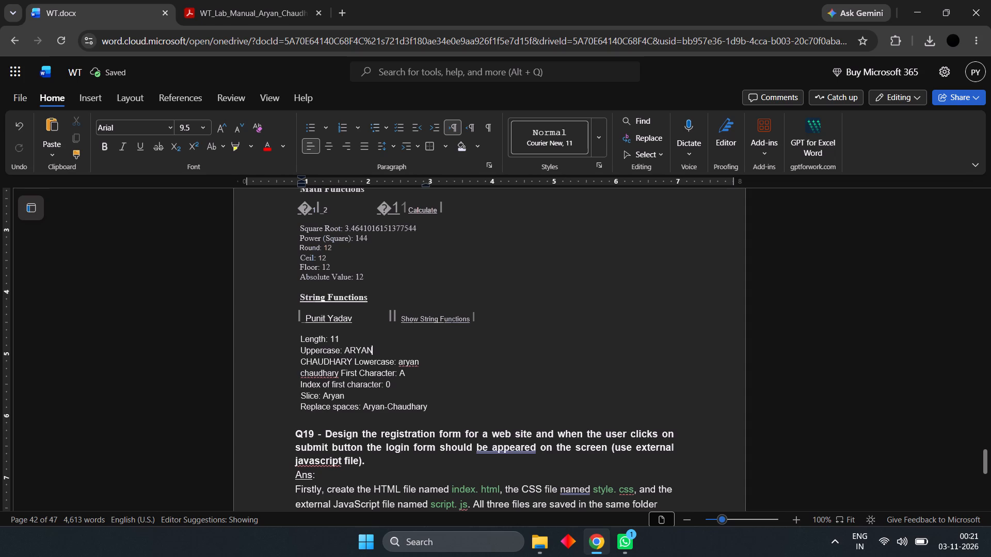
pyautogui.press('BackSpace')
pyautogui.press('BackSpace')
pyautogui.press('BackSpace')
pyautogui.press('BackSpace')
pyautogui.press('BackSpace')
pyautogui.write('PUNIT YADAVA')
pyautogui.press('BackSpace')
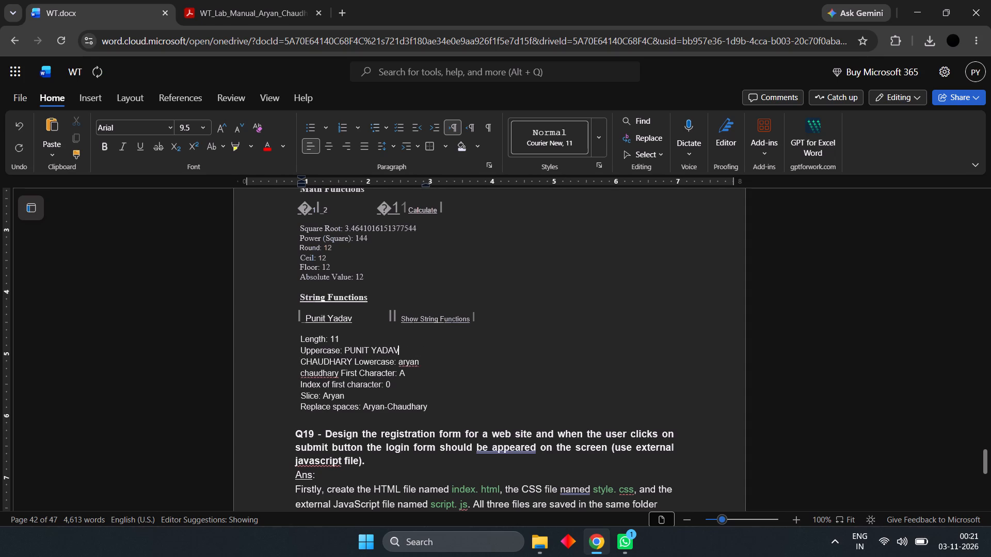
# Delete the leftover capitalised surname in front of the Lowercase label in the String Functions results.
pyautogui.click(353, 362)
pyautogui.press('BackSpace')
pyautogui.press('BackSpace')
pyautogui.press('BackSpace')
pyautogui.press('BackSpace')
pyautogui.press('BackSpace')
pyautogui.press('BackSpace')
pyautogui.press('BackSpace')
pyautogui.press('BackSpace')
pyautogui.press('BackSpace')
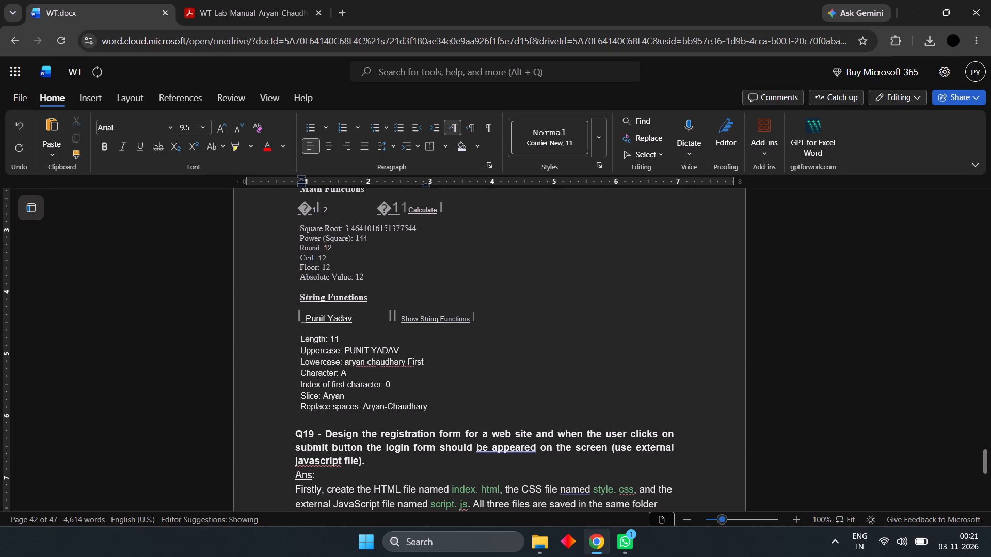
# Replace the name on the Lowercase result line with the new student's full name in lowercase letters.
pyautogui.click(405, 364)
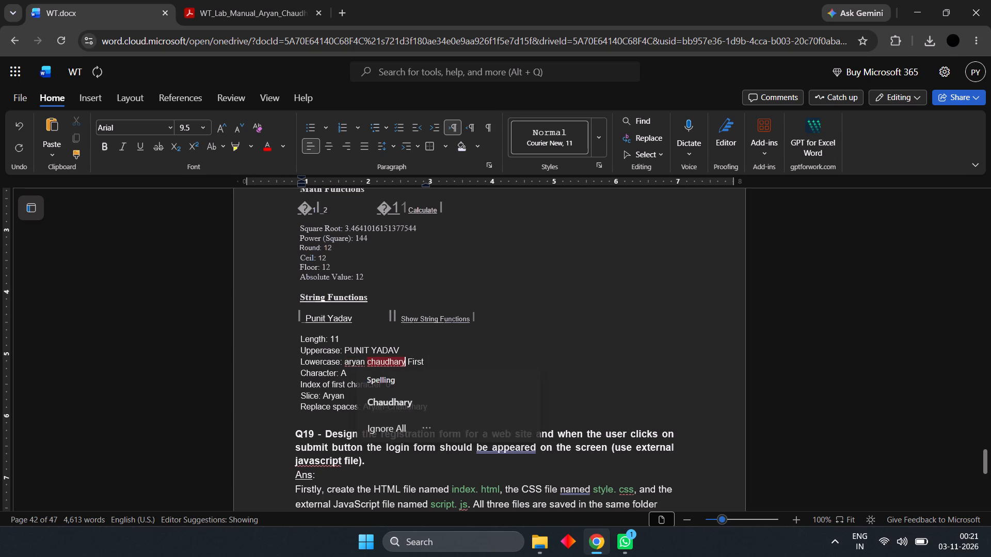
pyautogui.press('BackSpace')
pyautogui.press('BackSpace')
pyautogui.press('BackSpace')
pyautogui.press('BackSpace')
pyautogui.press('BackSpace')
pyautogui.press('BackSpace')
pyautogui.press('BackSpace')
pyautogui.press('BackSpace')
pyautogui.press('BackSpace')
pyautogui.press('BackSpace')
pyautogui.press('BackSpace')
pyautogui.press('BackSpace')
pyautogui.press('BackSpace')
pyautogui.press('BackSpace')
pyautogui.press('BackSpace')
pyautogui.press('BackSpace')
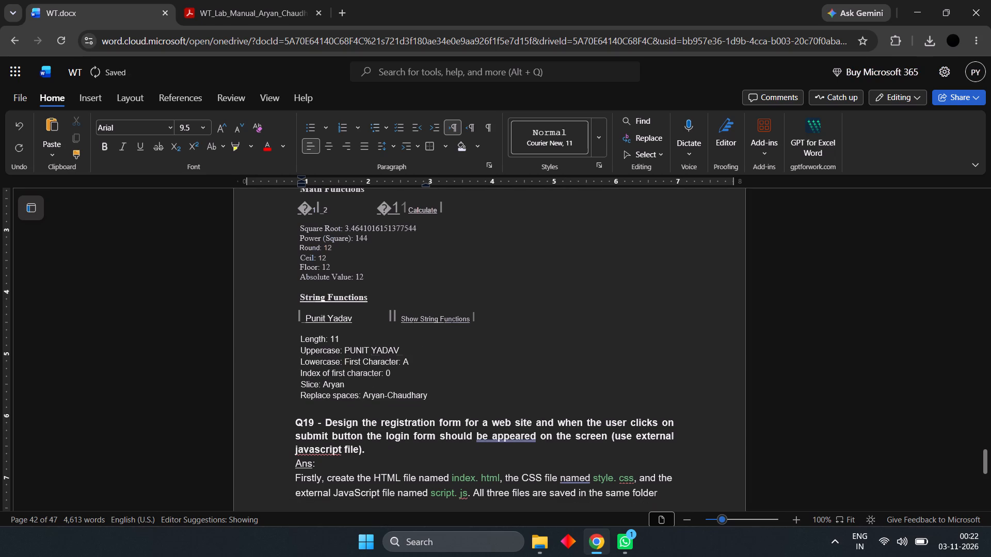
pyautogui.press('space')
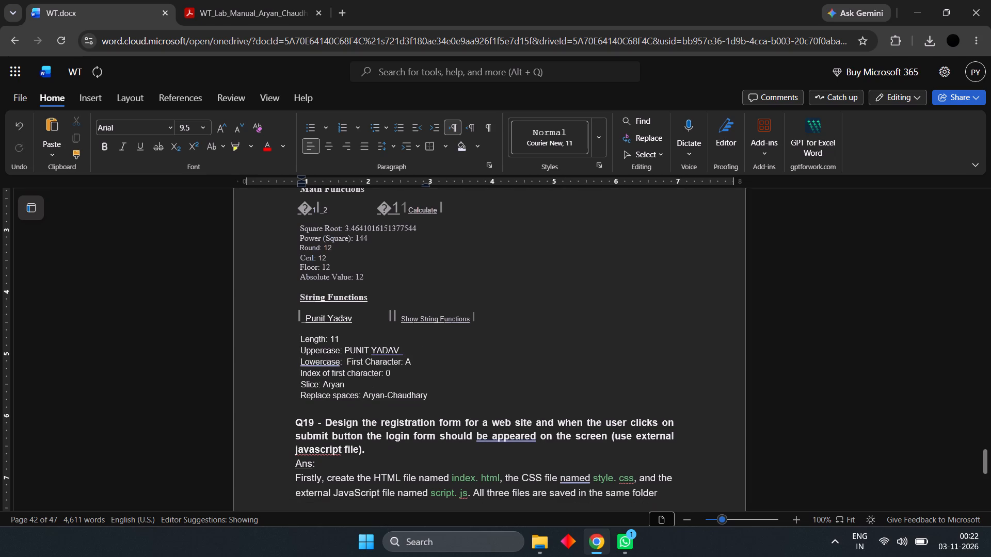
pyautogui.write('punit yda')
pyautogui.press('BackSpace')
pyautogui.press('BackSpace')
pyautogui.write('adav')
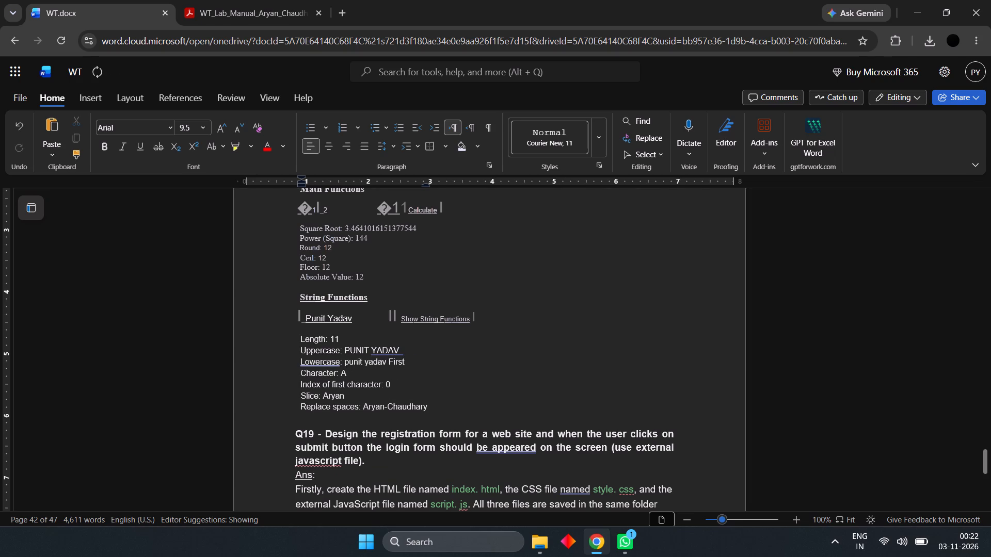
# Move the First Character label onto its own line below the Lowercase result, without a leading space.
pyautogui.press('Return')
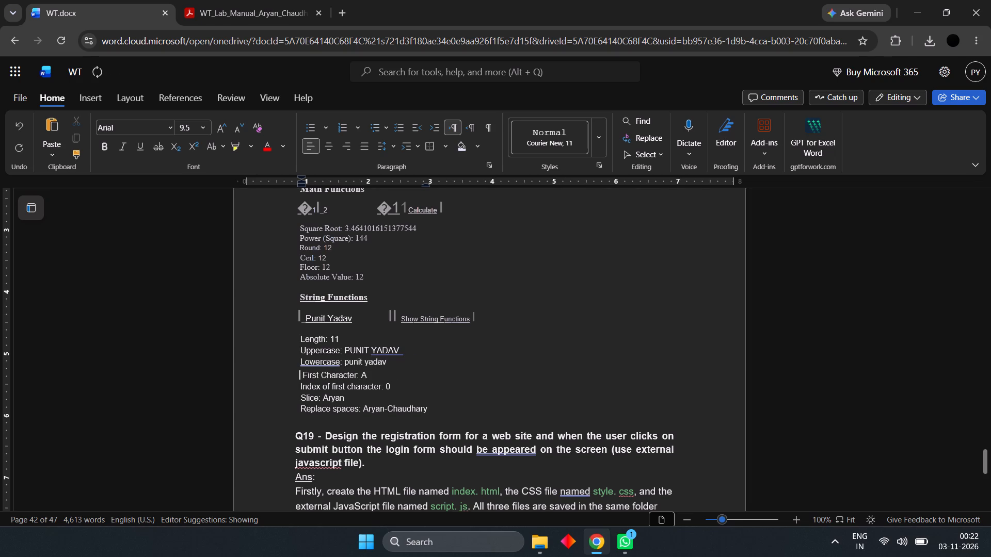
pyautogui.click(301, 371)
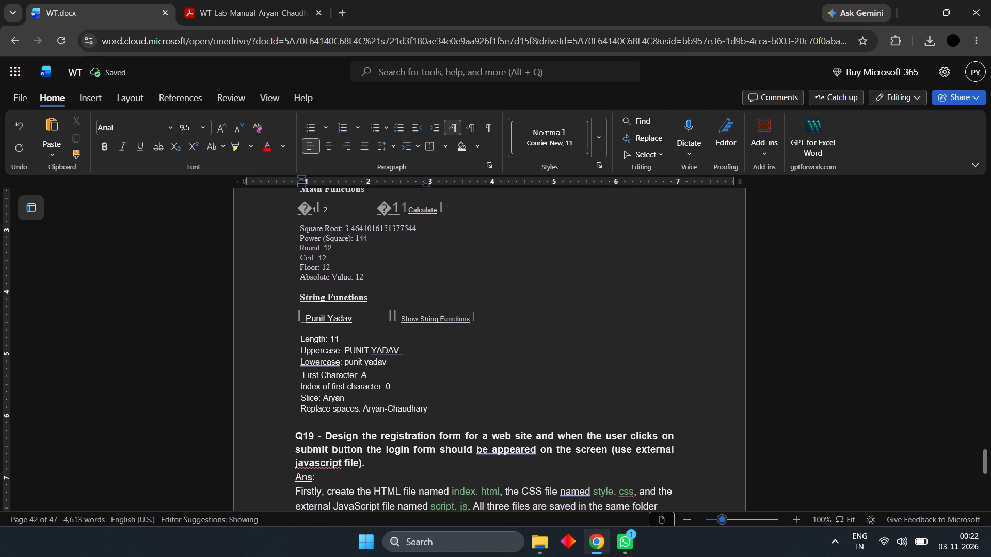
pyautogui.click(304, 374)
pyautogui.press('BackSpace')
# Set the First Character result under String Functions to P.
pyautogui.click(365, 374)
pyautogui.press('BackSpace')
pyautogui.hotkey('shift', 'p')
# Replace the name on the Slice result line with the new student's first name.
pyautogui.click(345, 400)
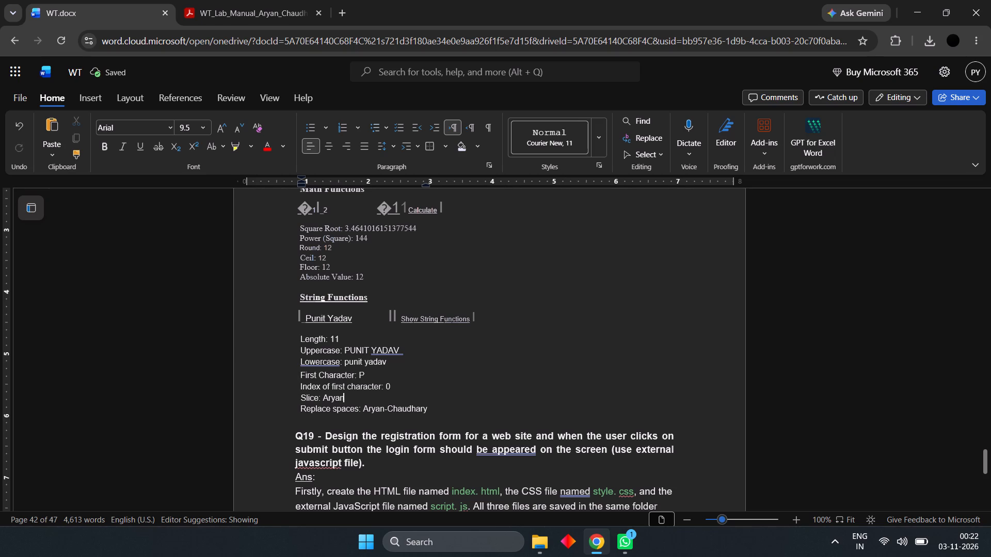
pyautogui.press('BackSpace')
pyautogui.press('BackSpace')
pyautogui.press('BackSpace')
pyautogui.press('BackSpace')
pyautogui.press('BackSpace')
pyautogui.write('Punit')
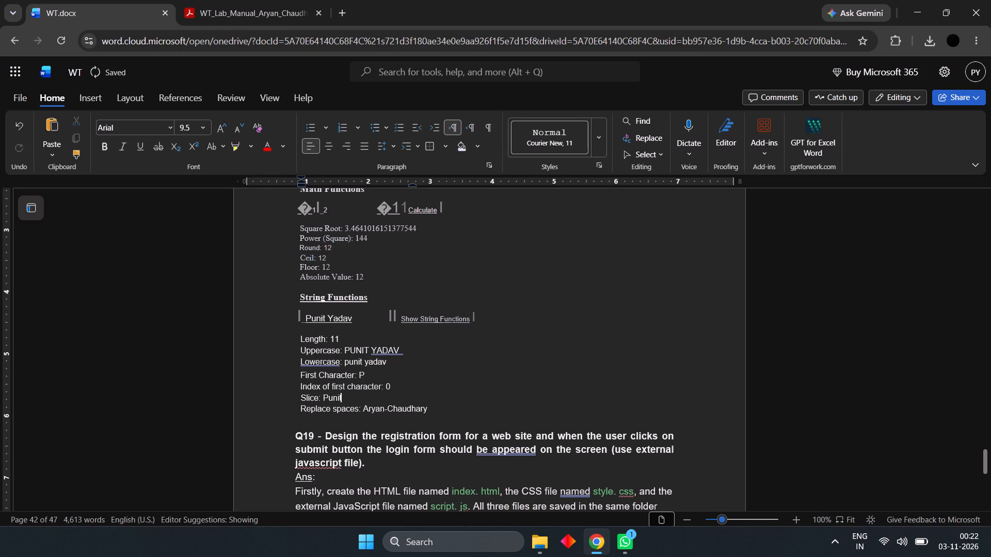
# Replace the name on the Replace spaces result line with the new student's first and last name joined by a hyphen.
pyautogui.click(435, 411)
pyautogui.press('BackSpace')
pyautogui.press('BackSpace')
pyautogui.press('BackSpace')
pyautogui.press('BackSpace')
pyautogui.press('BackSpace')
pyautogui.press('BackSpace')
pyautogui.press('BackSpace')
pyautogui.press('BackSpace')
pyautogui.press('BackSpace')
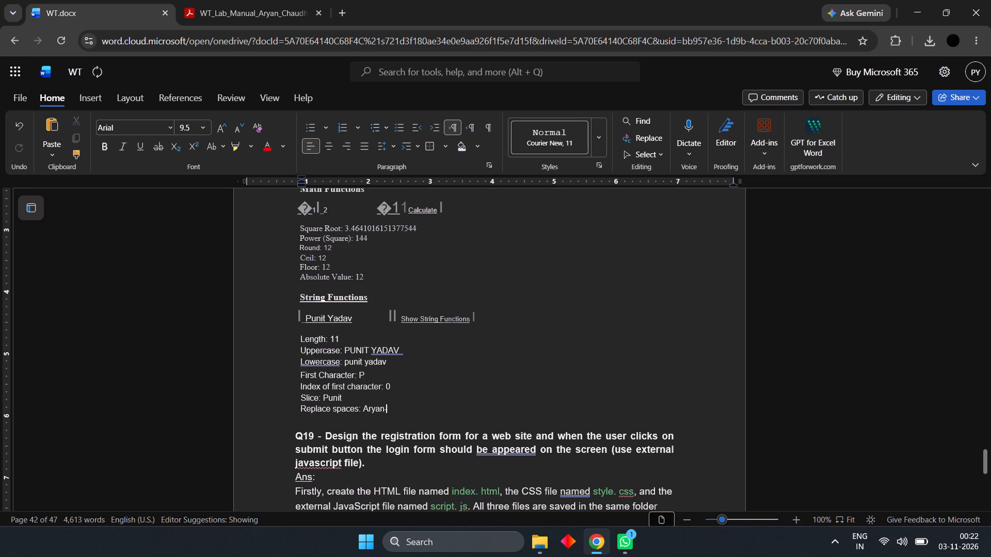
pyautogui.press('BackSpace')
pyautogui.press('BackSpace')
pyautogui.press('BackSpace')
pyautogui.press('BackSpace')
pyautogui.press('BackSpace')
pyautogui.press('BackSpace')
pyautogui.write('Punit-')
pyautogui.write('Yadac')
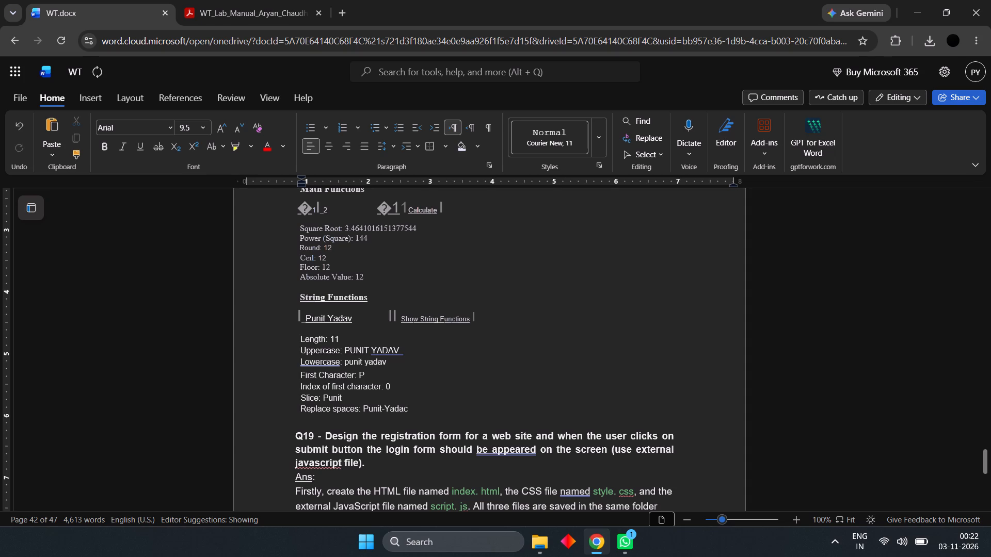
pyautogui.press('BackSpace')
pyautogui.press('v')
# Insert the picture WhatsApp Image 2026-11-02 at 11.59.40 PM from the Downloads folder after the form graphics in Q19's Output.
pyautogui.scroll(-5, 435, 411)
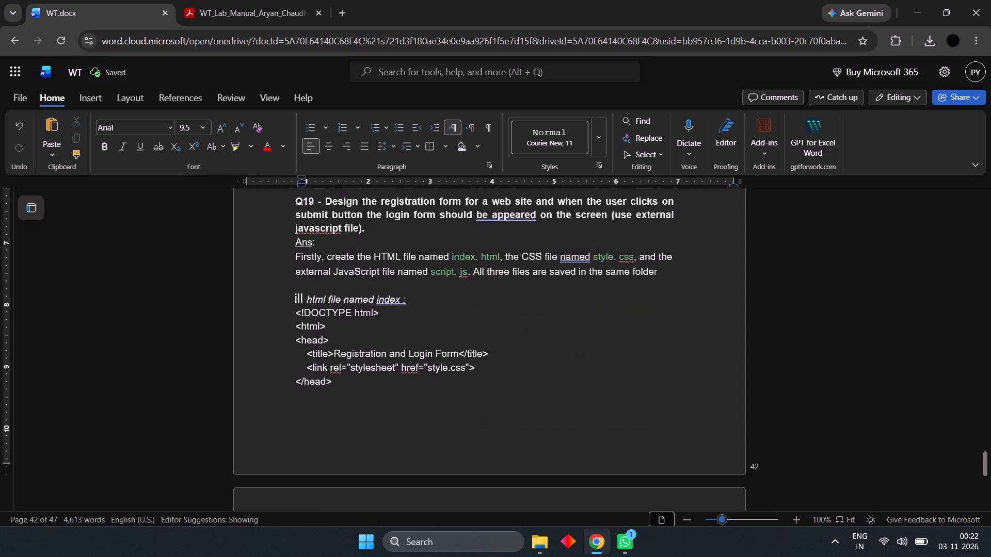
pyautogui.scroll(-9, 435, 411)
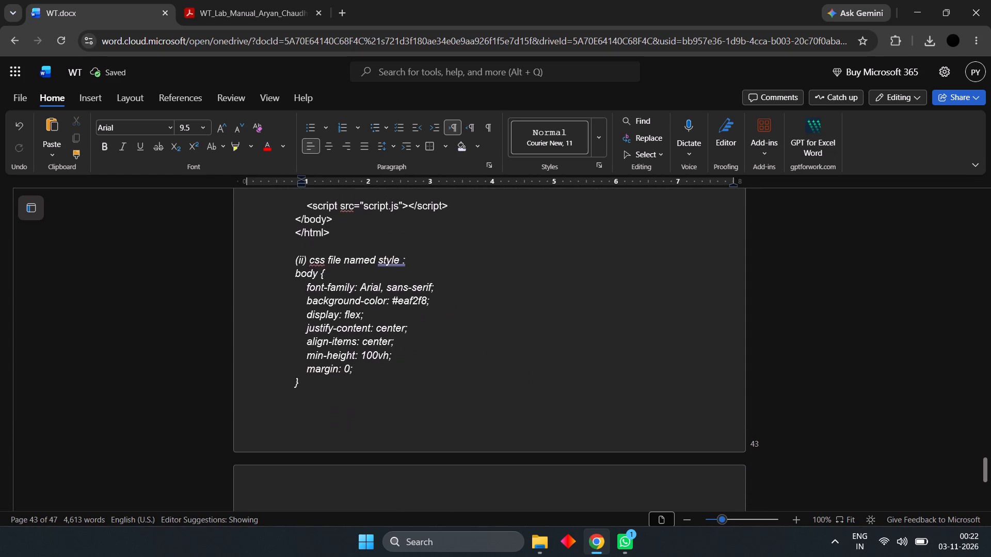
pyautogui.scroll(-9, 435, 411)
pyautogui.scroll(1, 435, 411)
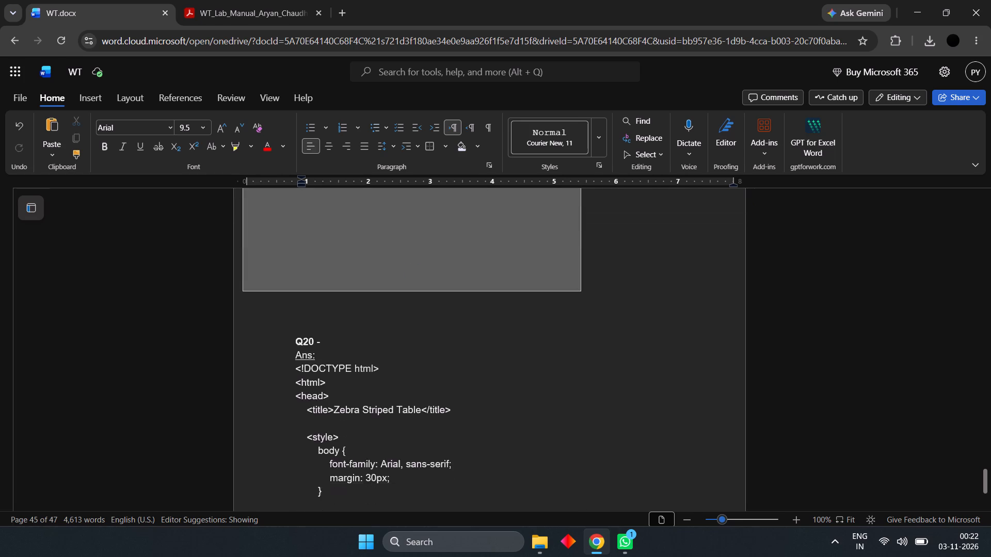
pyautogui.scroll(3, 435, 411)
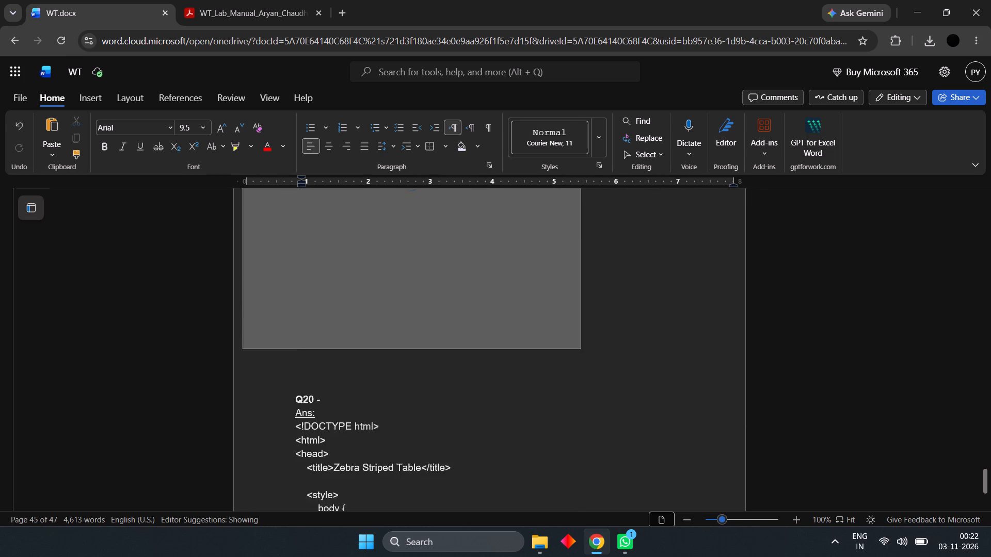
pyautogui.scroll(1, 435, 411)
pyautogui.click(316, 362)
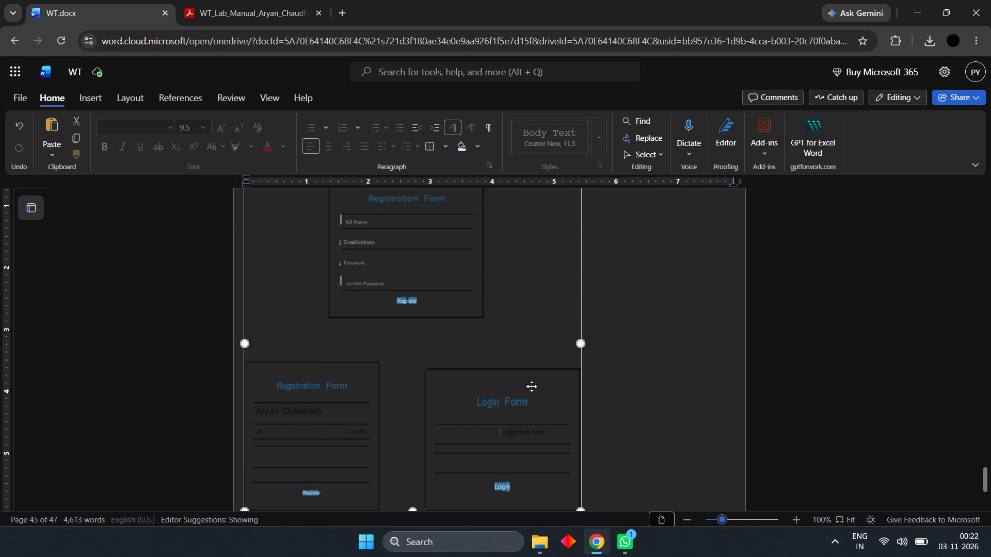
pyautogui.click(639, 390)
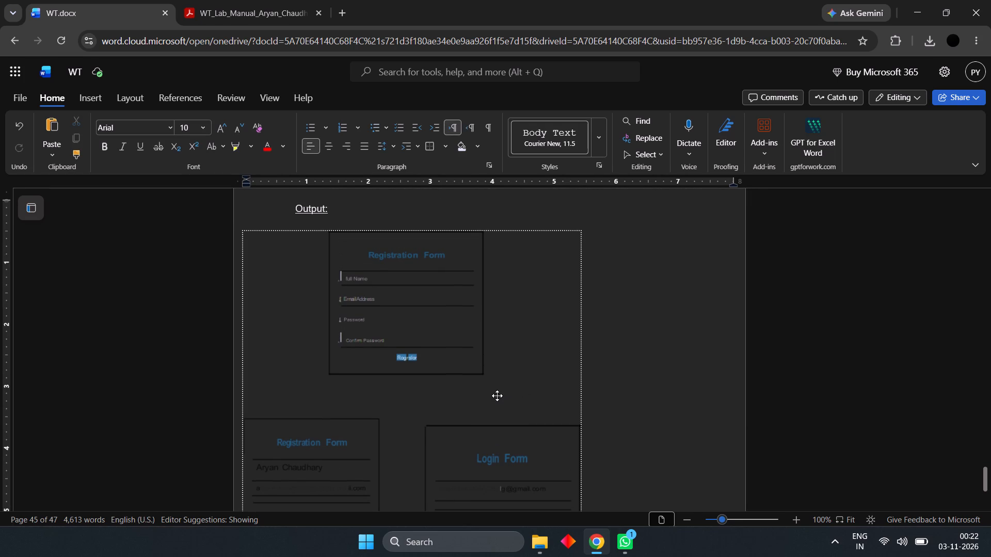
pyautogui.click(539, 547)
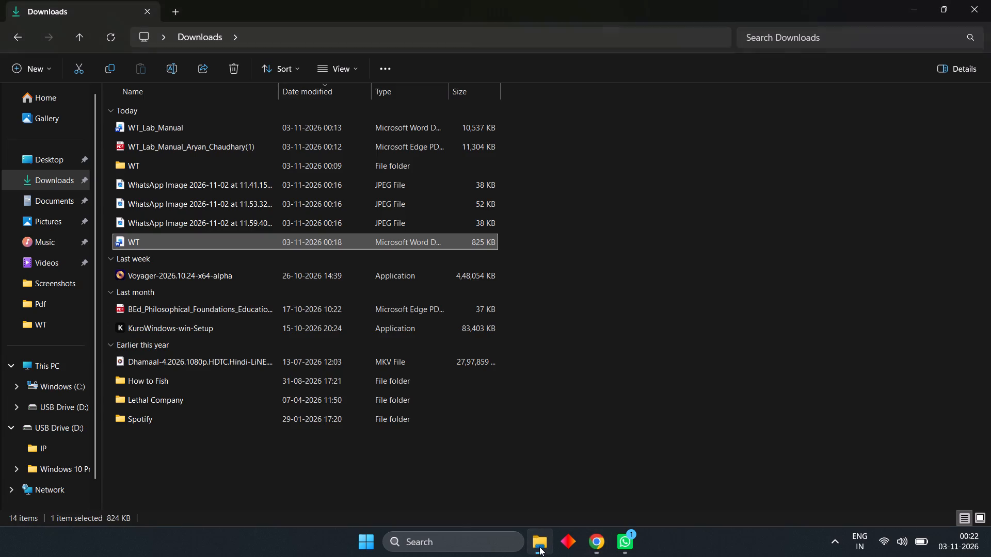
pyautogui.click(594, 554)
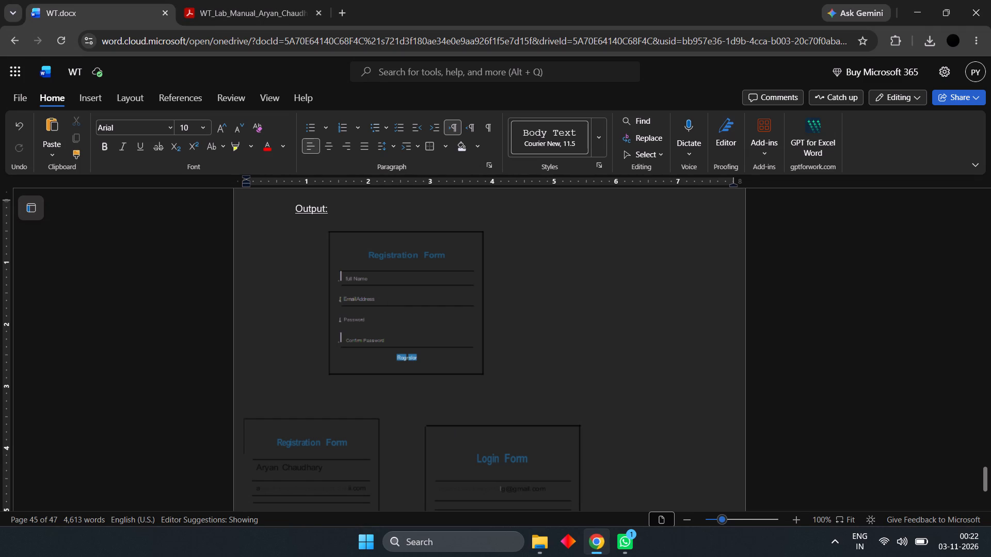
pyautogui.click(95, 107)
pyautogui.click(95, 90)
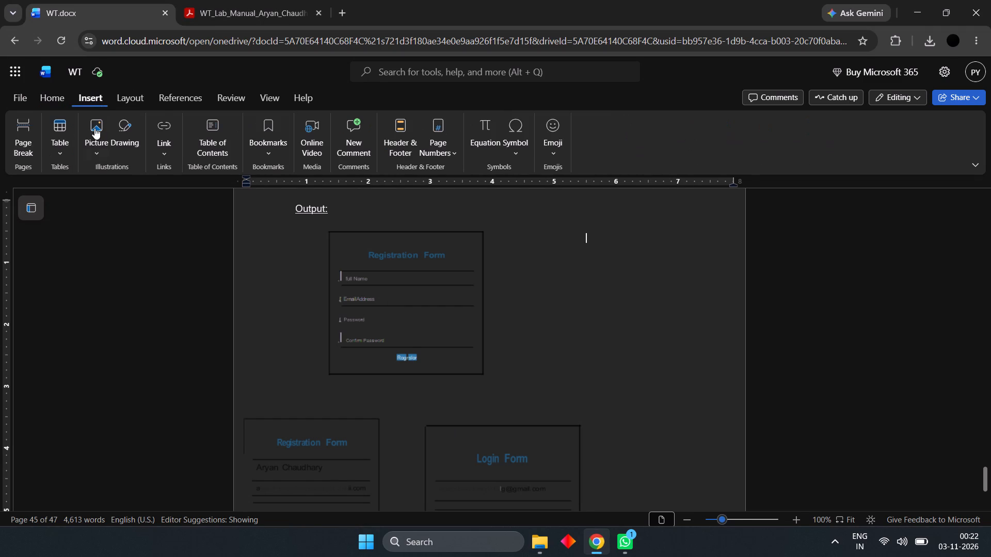
pyautogui.click(96, 151)
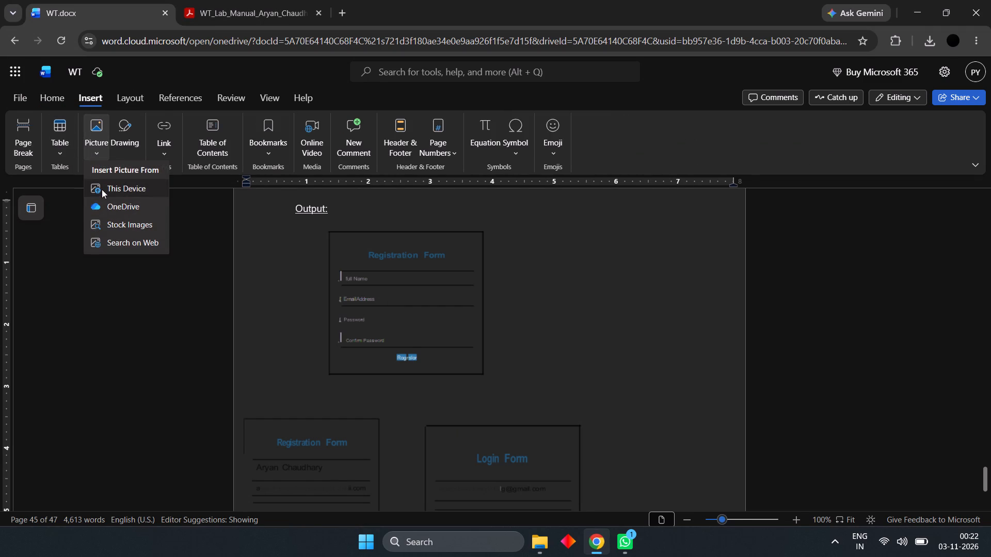
pyautogui.click(103, 190)
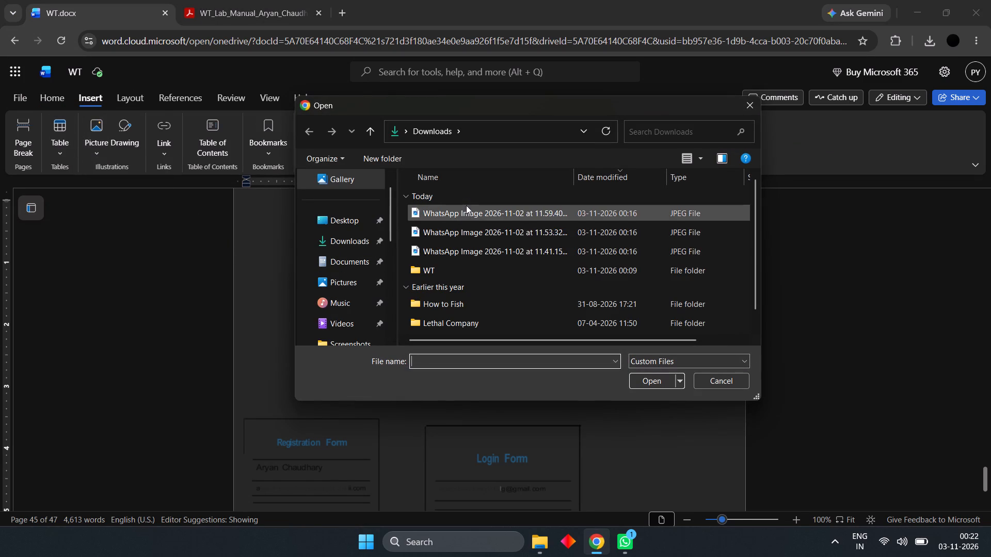
pyautogui.doubleClick(472, 214)
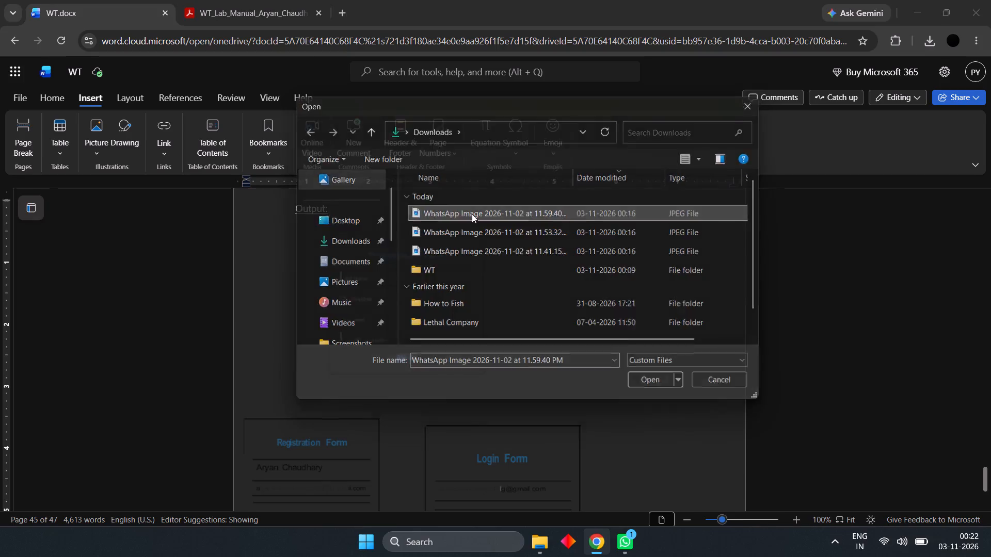
# Delete the old registration and login form graphic with the previous student's name from Q19's Output.
pyautogui.scroll(2, 457, 353)
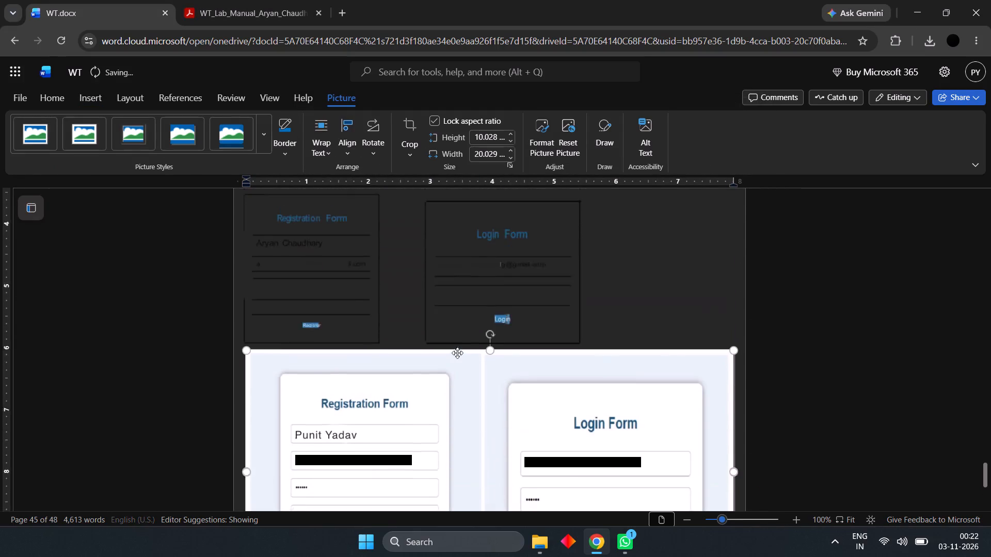
pyautogui.scroll(2, 457, 353)
pyautogui.click(457, 353)
pyautogui.press('BackSpace')
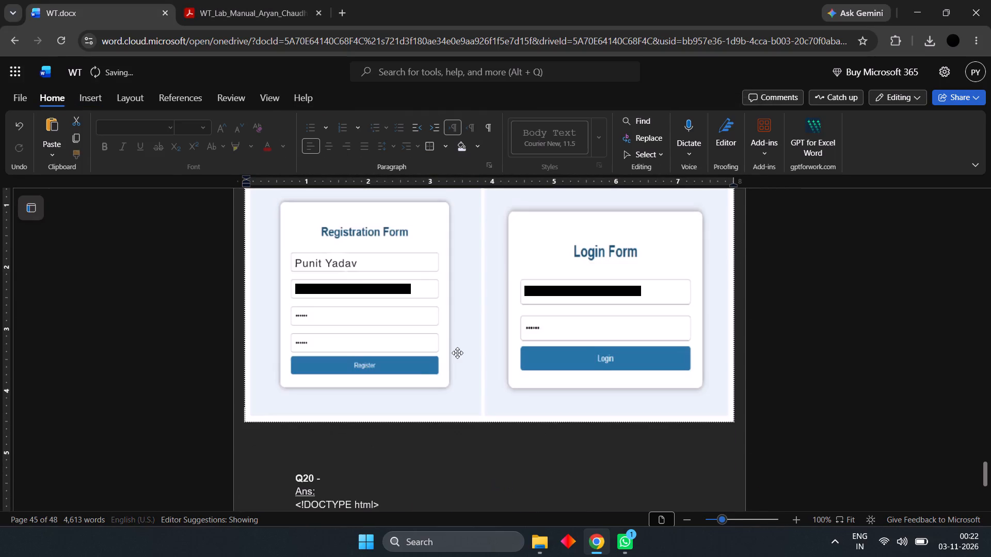
# Download the finished WT document as a PDF.
pyautogui.scroll(-2, 448, 353)
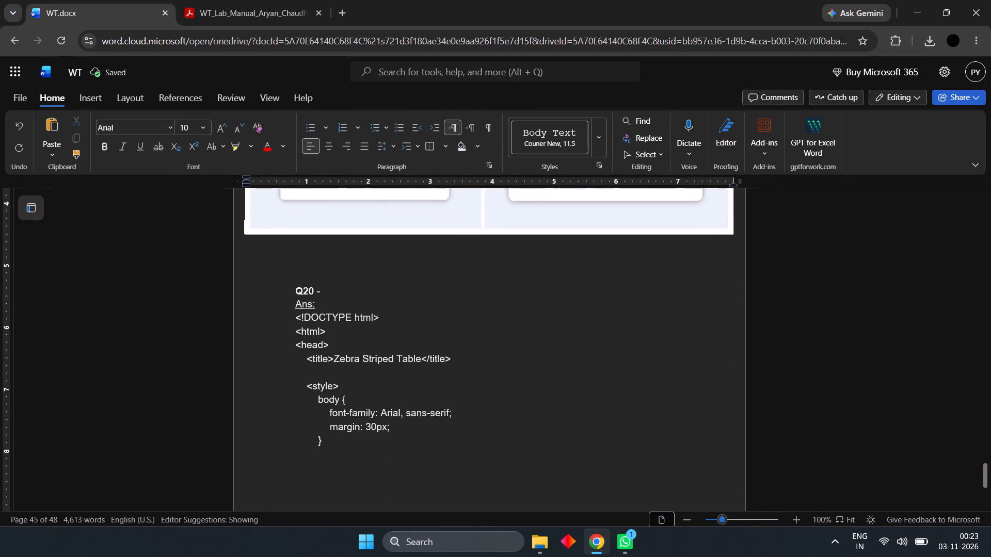
pyautogui.scroll(-1, 448, 353)
pyautogui.scroll(3, 448, 353)
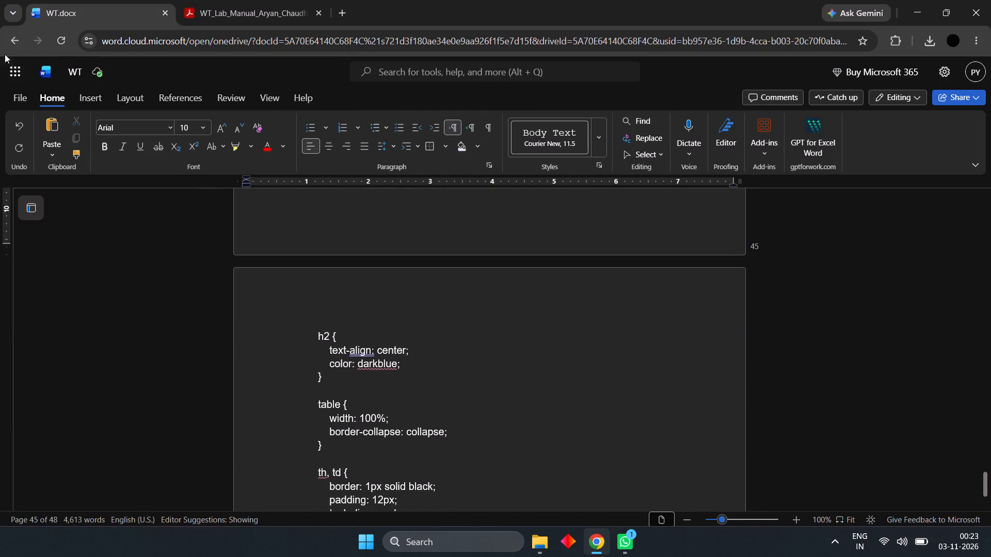
pyautogui.click(7, 89)
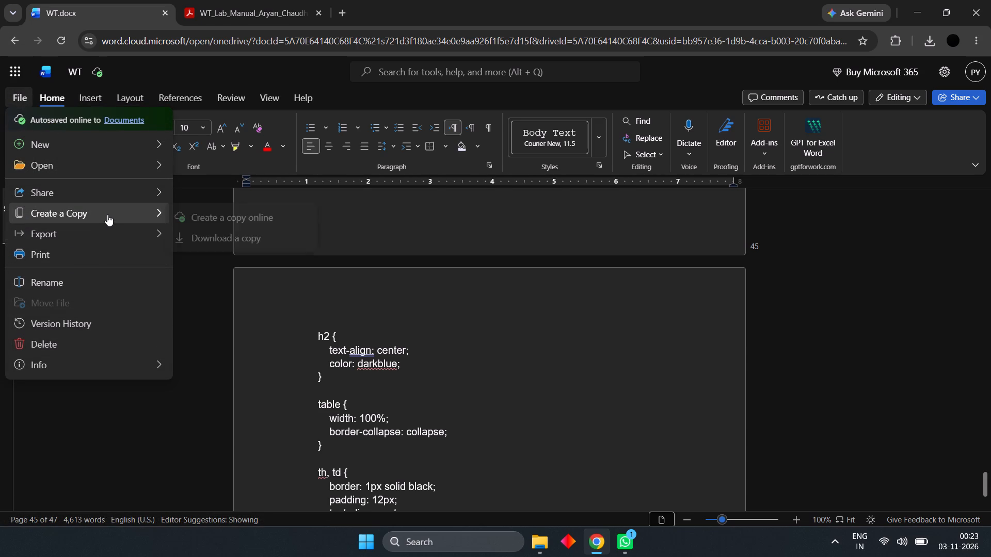
pyautogui.click(197, 236)
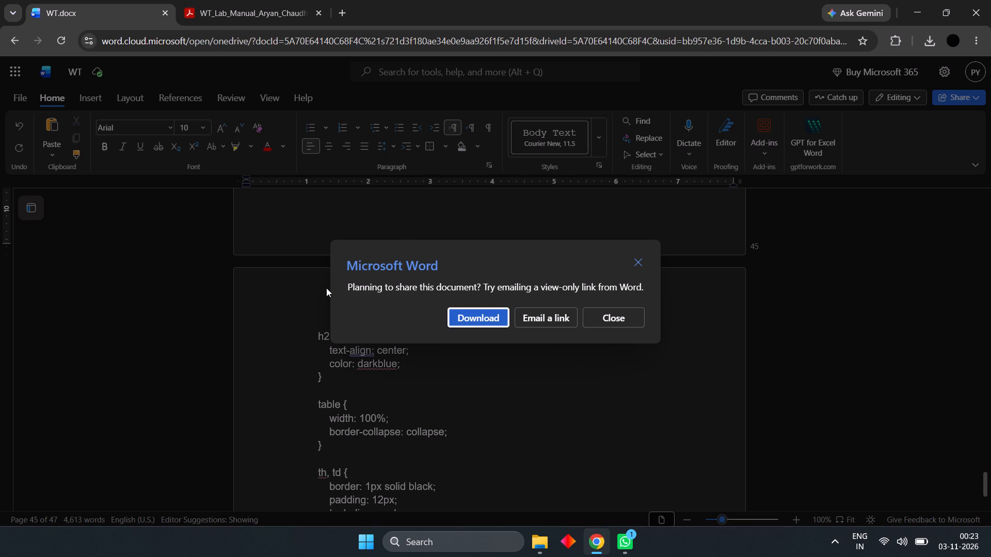
pyautogui.click(454, 304)
pyautogui.click(458, 318)
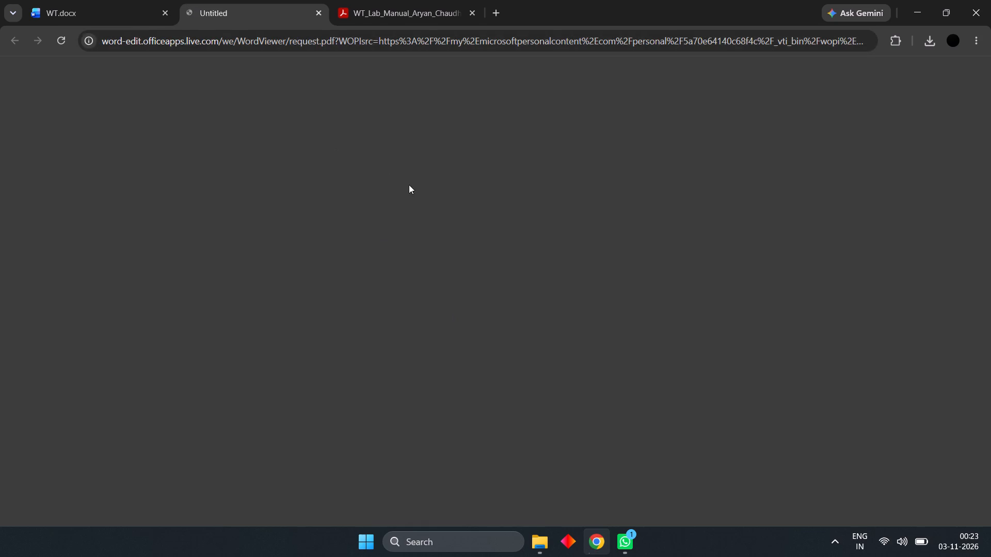
# Open the downloaded WT.pdf.
pyautogui.click(813, 64)
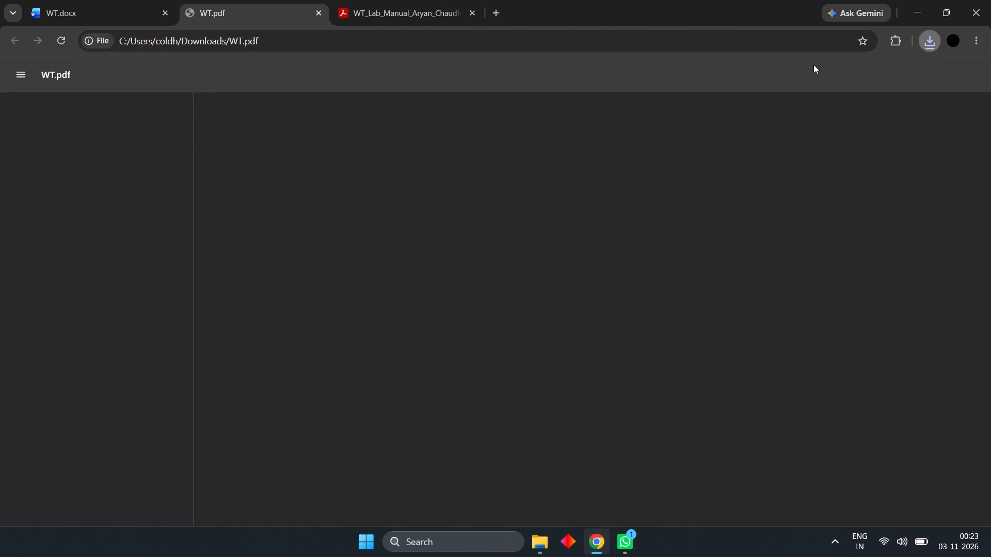
# Look through WT.pdf from the cover page to Q15, examining the page layout, code listings and output pictures.
pyautogui.scroll(-2, 595, 366)
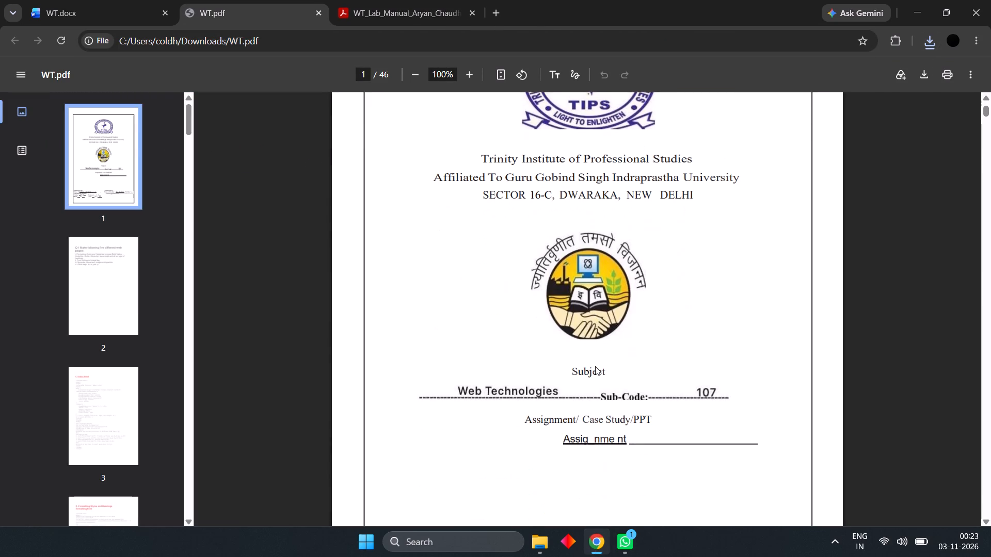
pyautogui.scroll(-4, 595, 366)
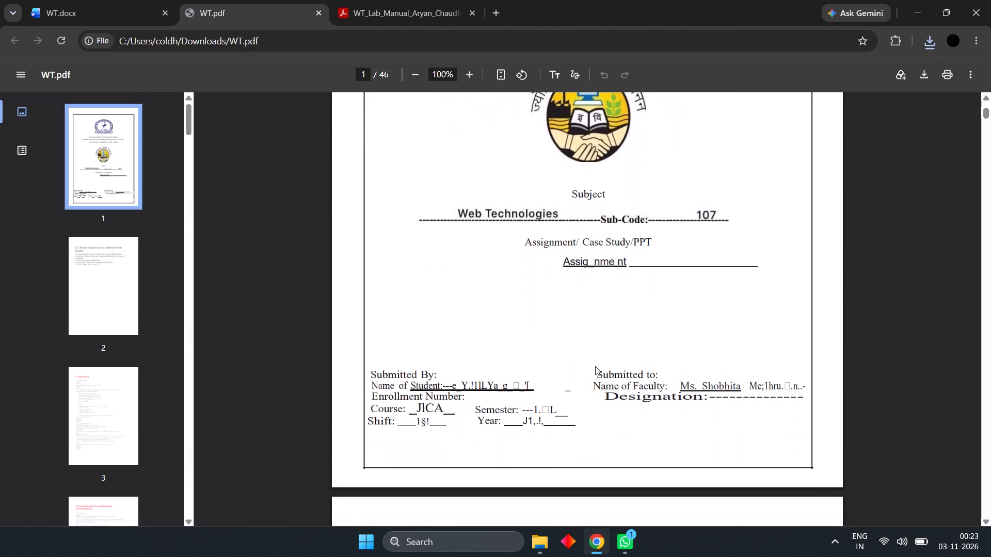
pyautogui.scroll(-1, 595, 366)
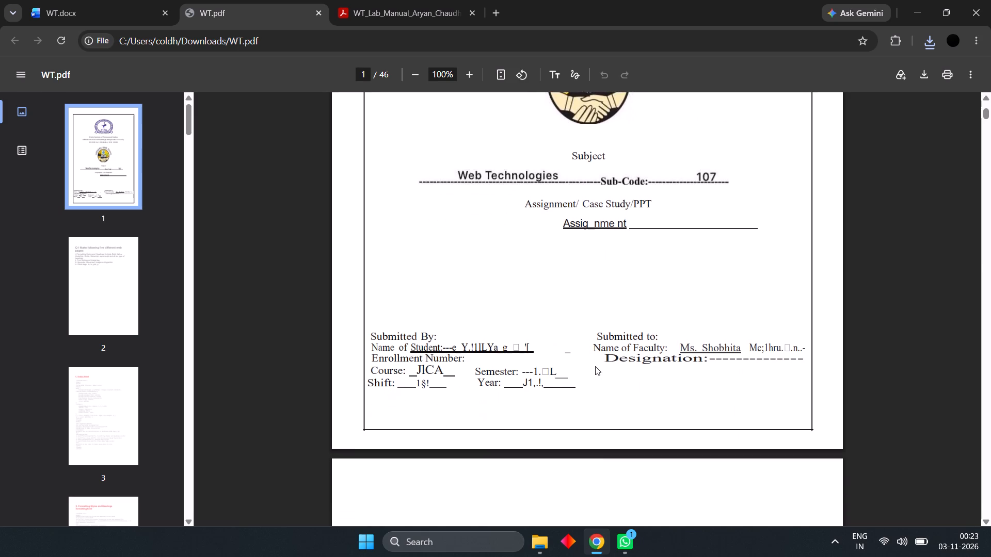
pyautogui.scroll(-7, 595, 366)
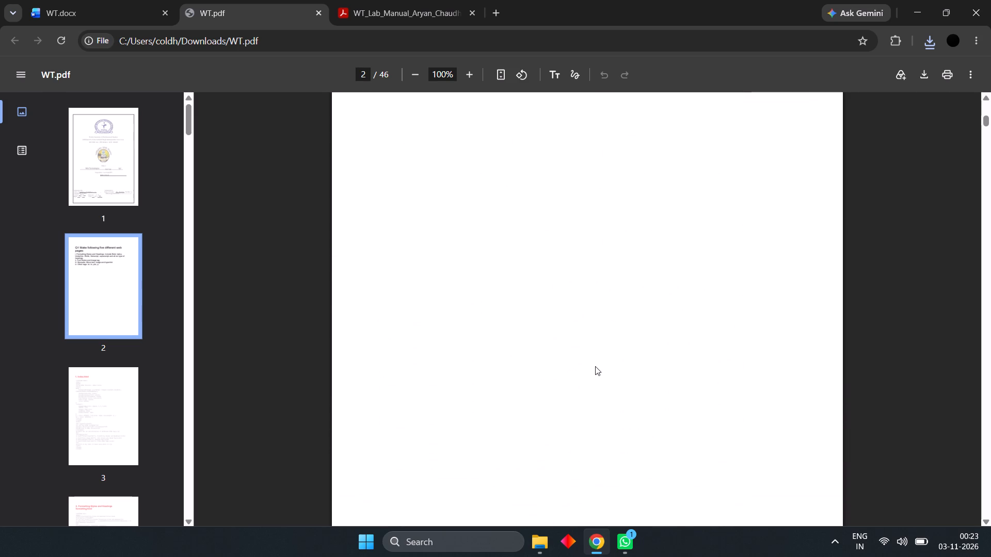
pyautogui.scroll(-17, 595, 366)
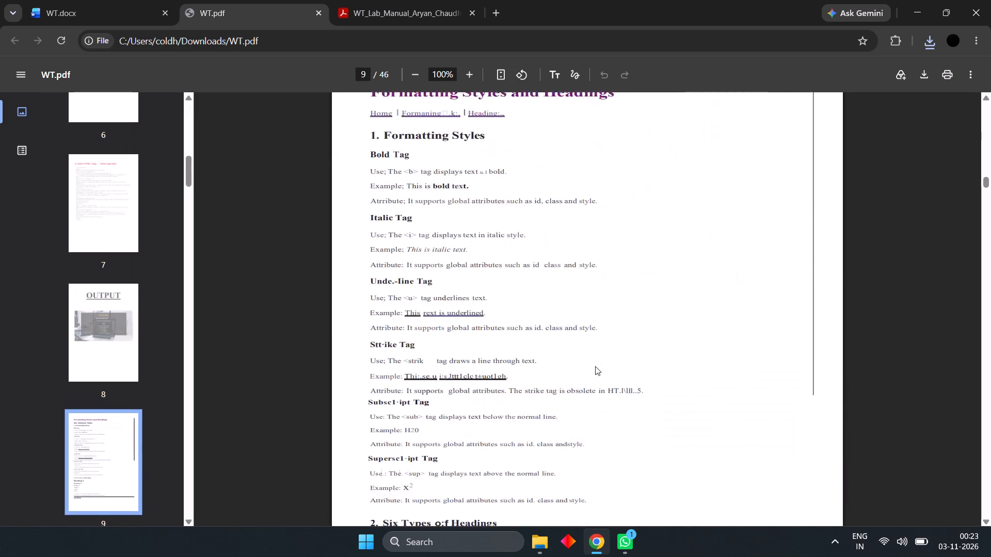
pyautogui.scroll(-8, 595, 366)
pyautogui.hscroll(1, 595, 366)
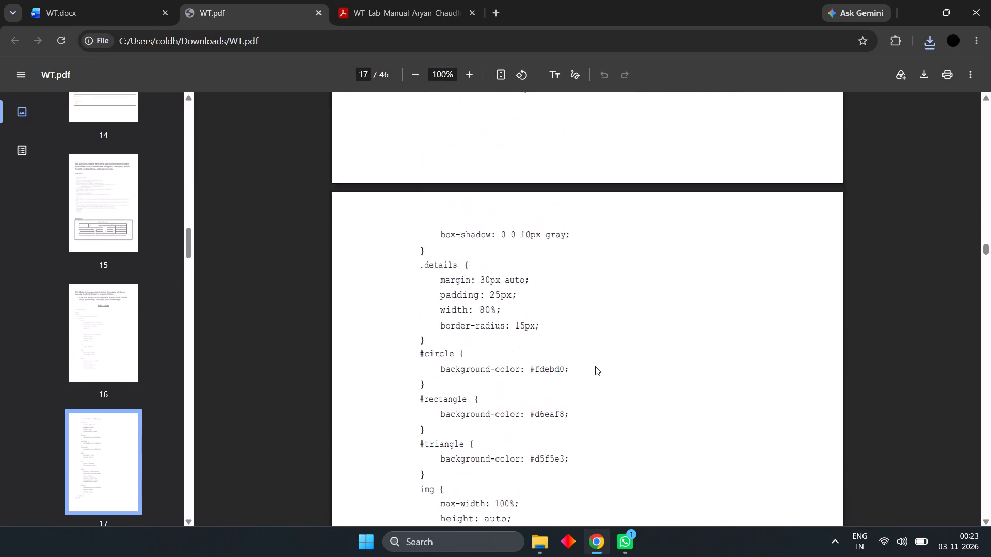
pyautogui.hscroll(1, 595, 366)
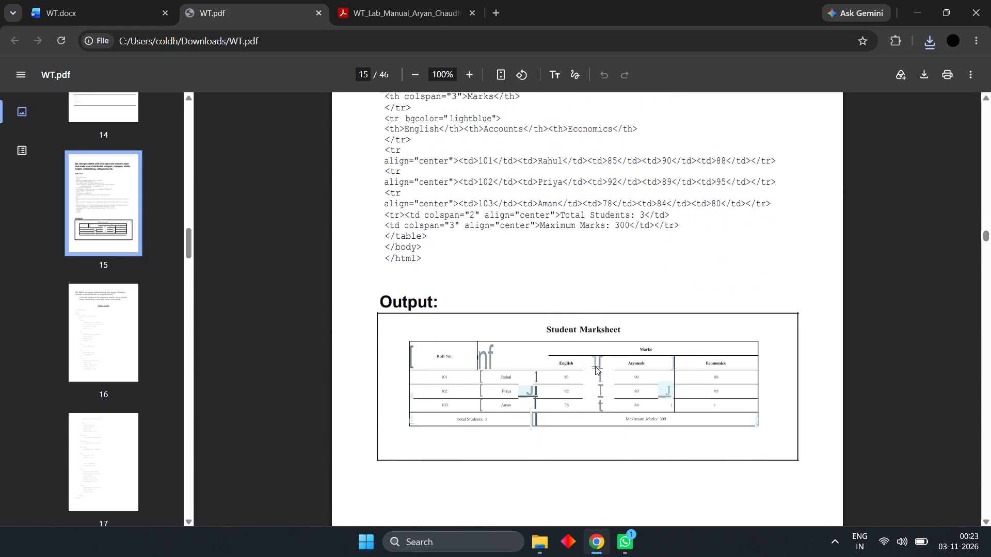
pyautogui.scroll(-11, 595, 364)
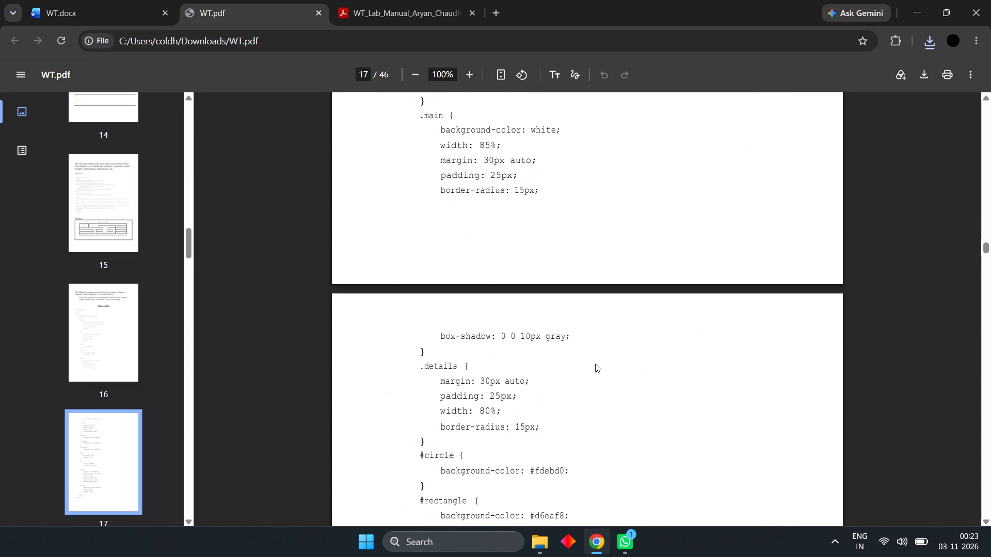
pyautogui.scroll(-15, 595, 364)
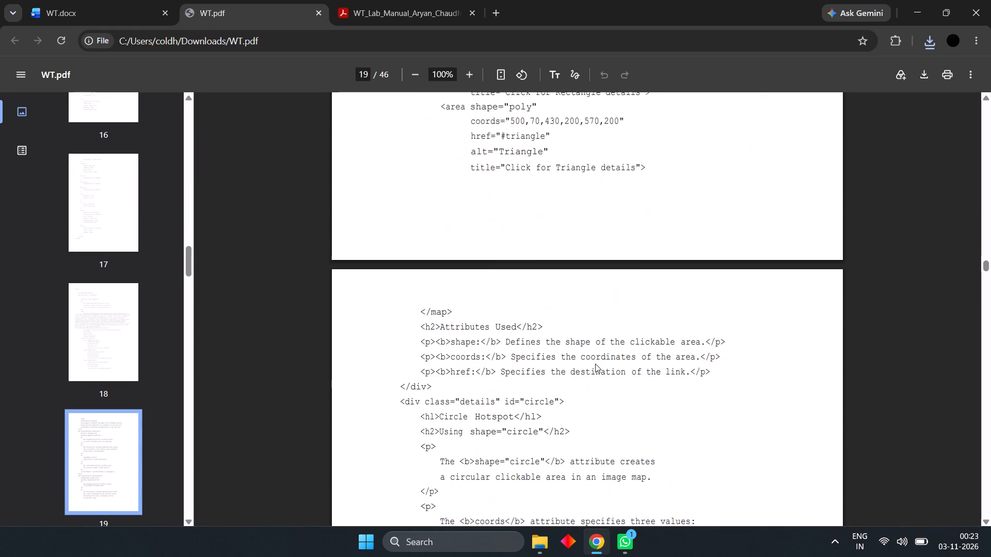
pyautogui.scroll(-12, 595, 364)
pyautogui.scroll(3, 595, 364)
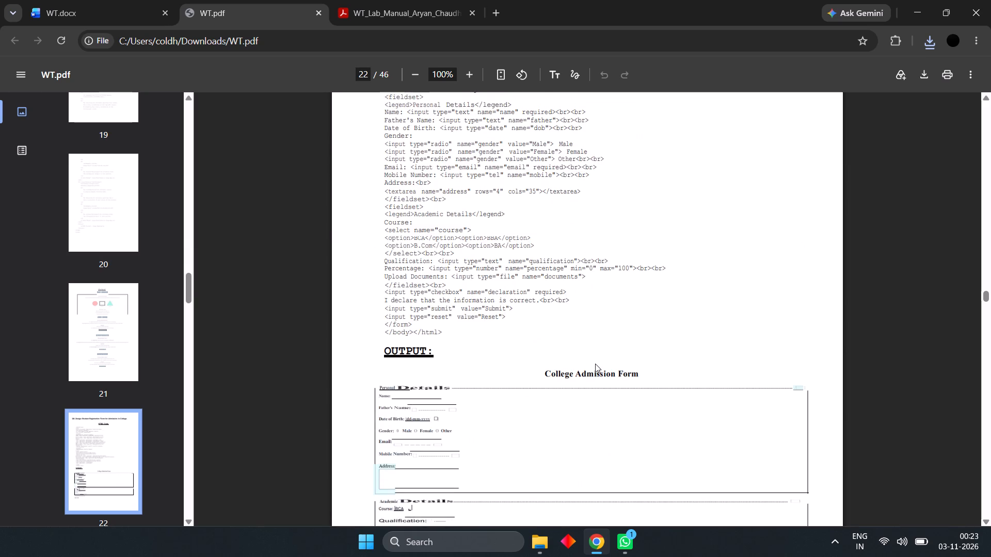
pyautogui.scroll(6, 595, 364)
pyautogui.scroll(-6, 595, 364)
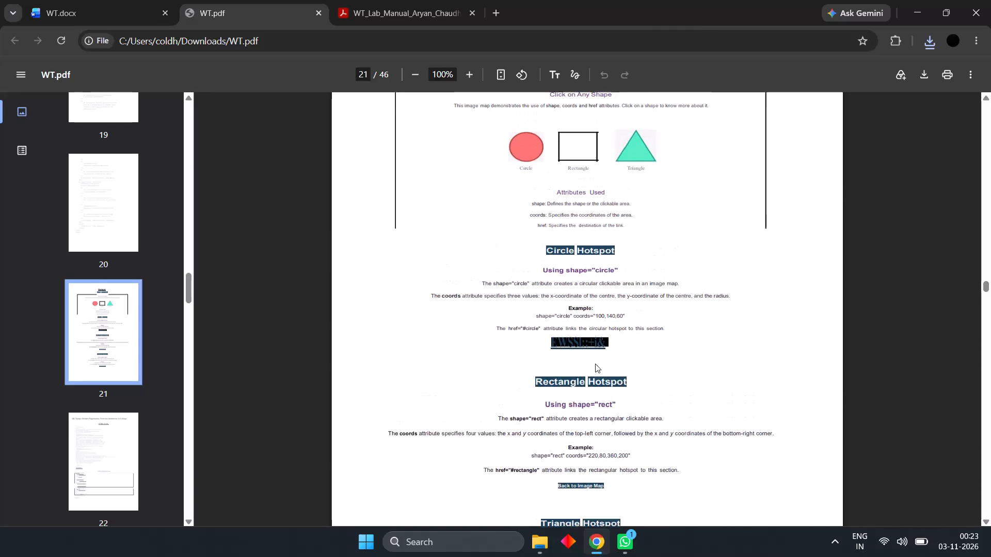
pyautogui.scroll(-17, 595, 364)
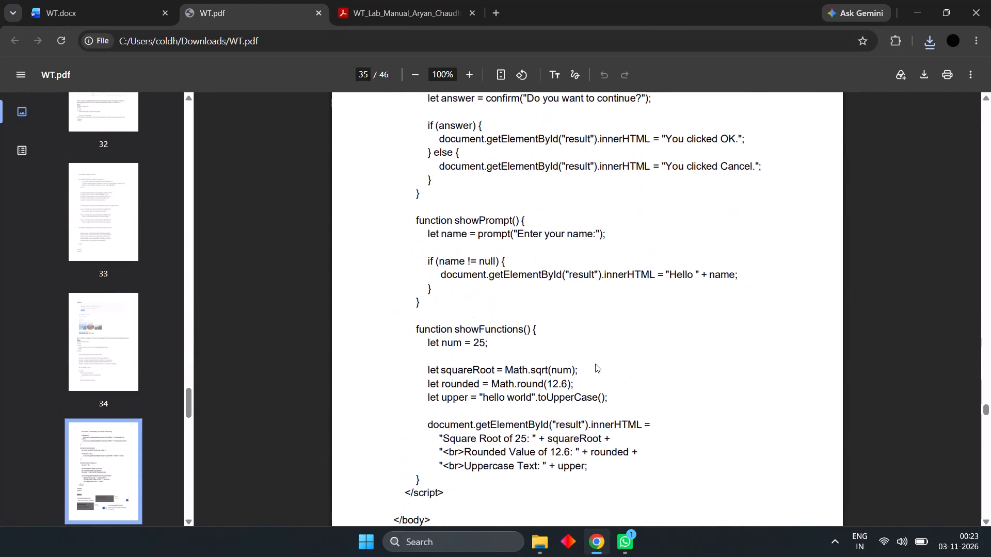
pyautogui.scroll(-11, 595, 364)
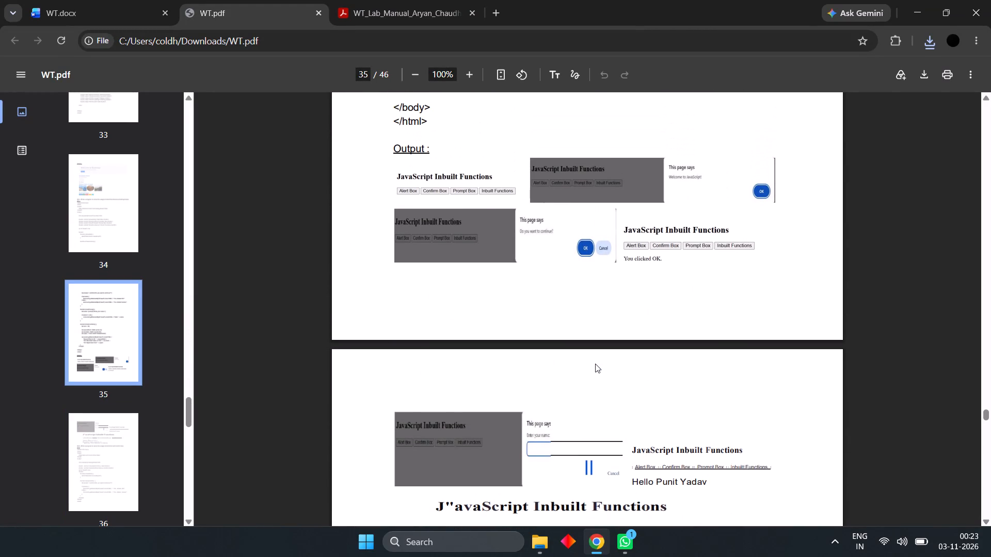
pyautogui.scroll(-4, 595, 364)
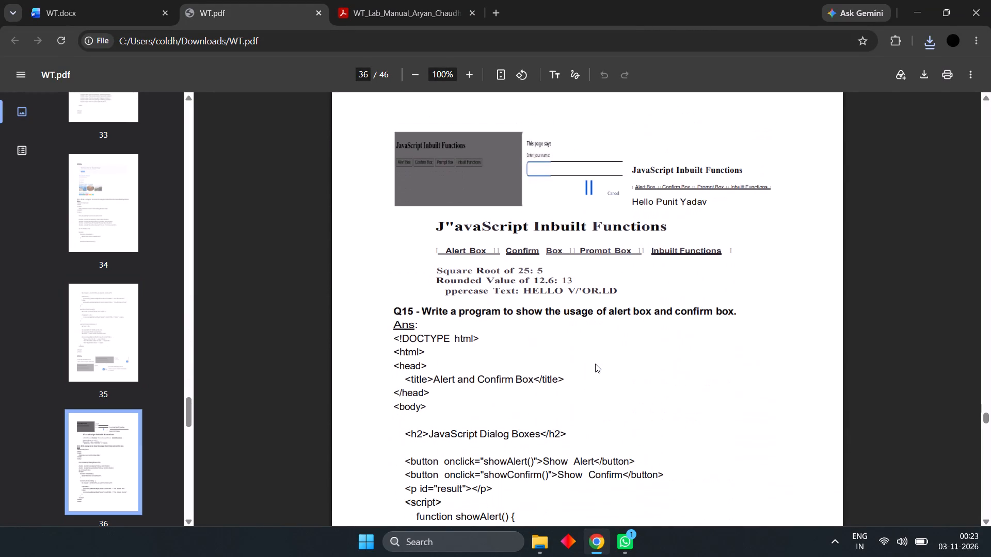
# Review the downloaded WT.pdf from Q15 through the start of Q19, checking the replaced name in the outputs, and close it.
pyautogui.scroll(-3, 595, 364)
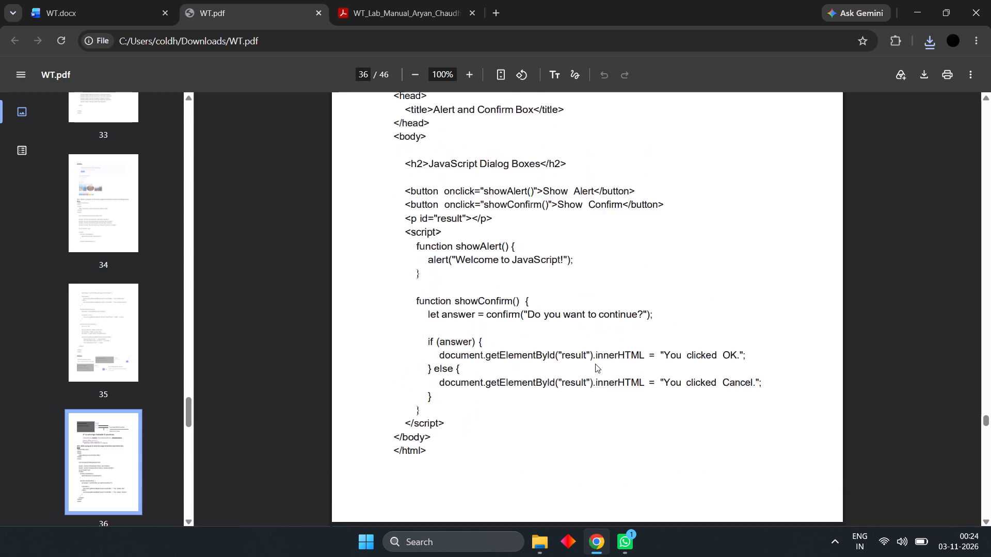
pyautogui.scroll(-6, 595, 364)
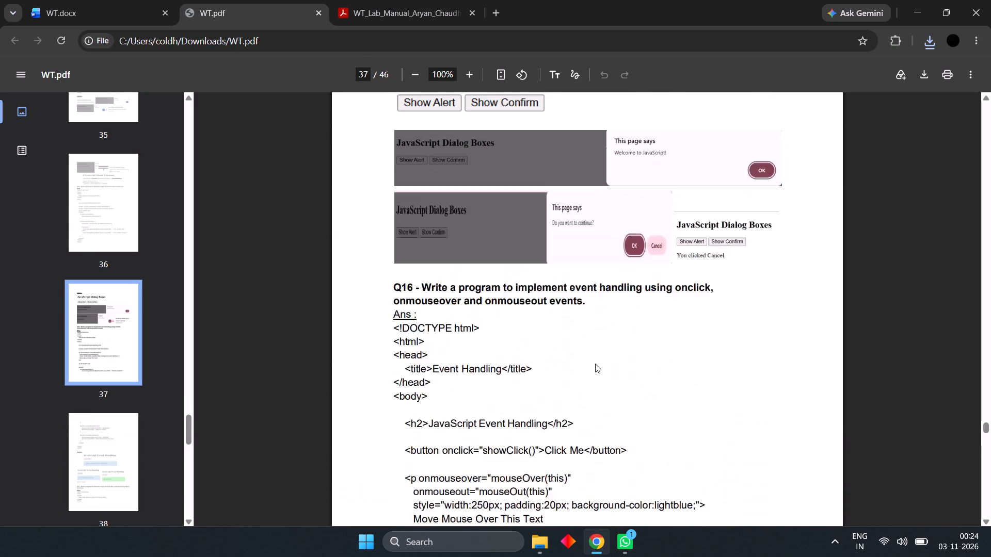
pyautogui.scroll(-7, 595, 364)
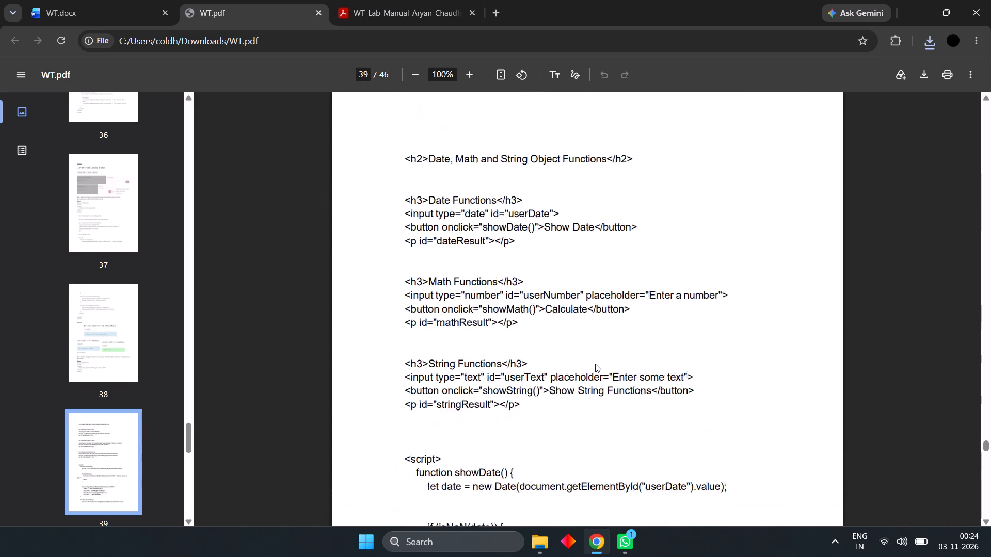
pyautogui.scroll(-8, 595, 364)
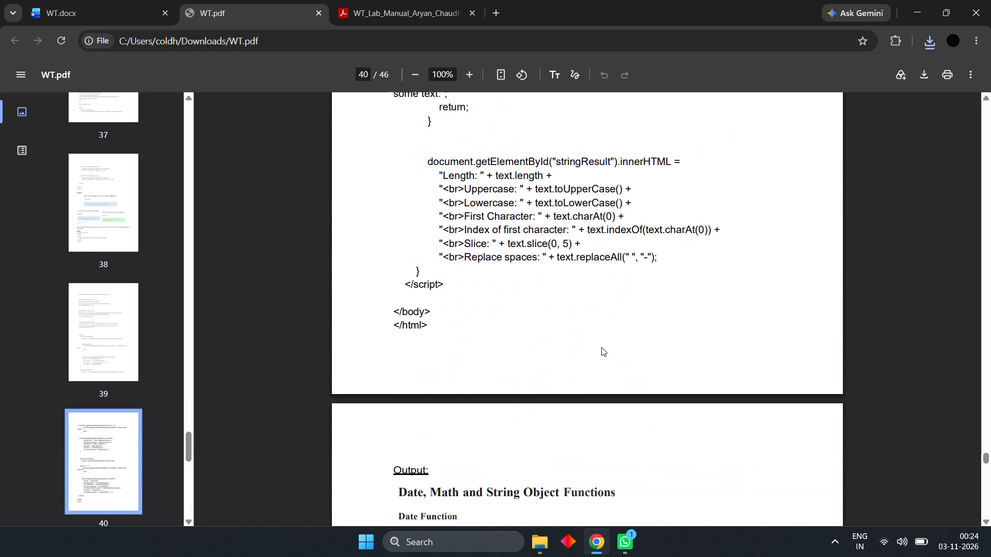
pyautogui.scroll(-6, 601, 347)
pyautogui.hscroll(1, 601, 347)
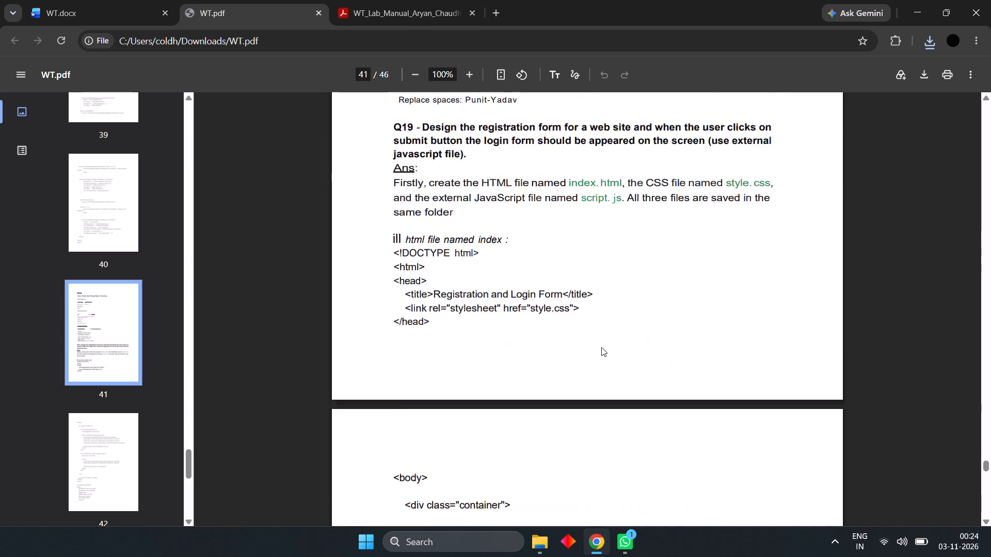
pyautogui.hscroll(2, 601, 347)
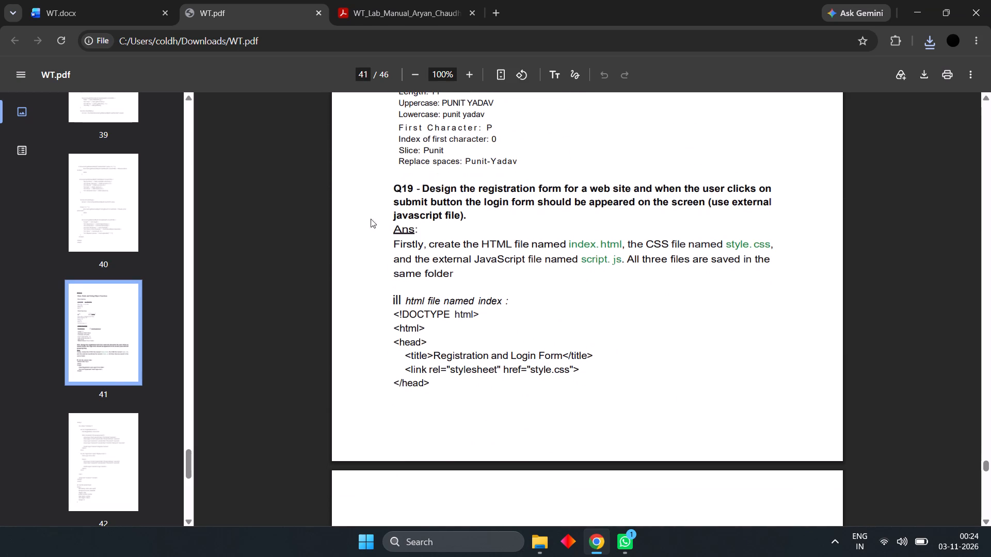
pyautogui.click(318, 13)
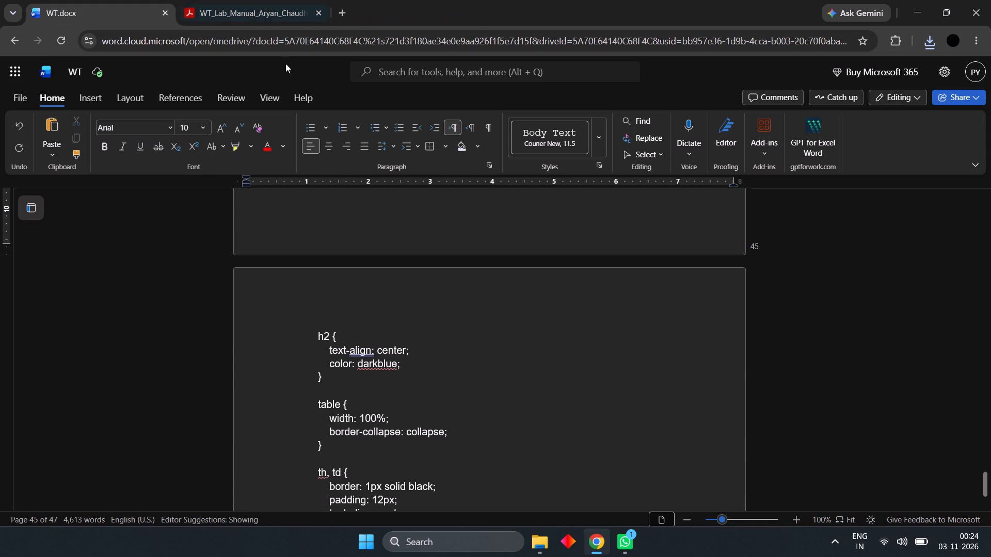
# Return to Word's home page and open the previous student's lab manual copy whose name ends in a single (1).
pyautogui.click(253, 2)
pyautogui.click(74, 0)
pyautogui.click(51, 79)
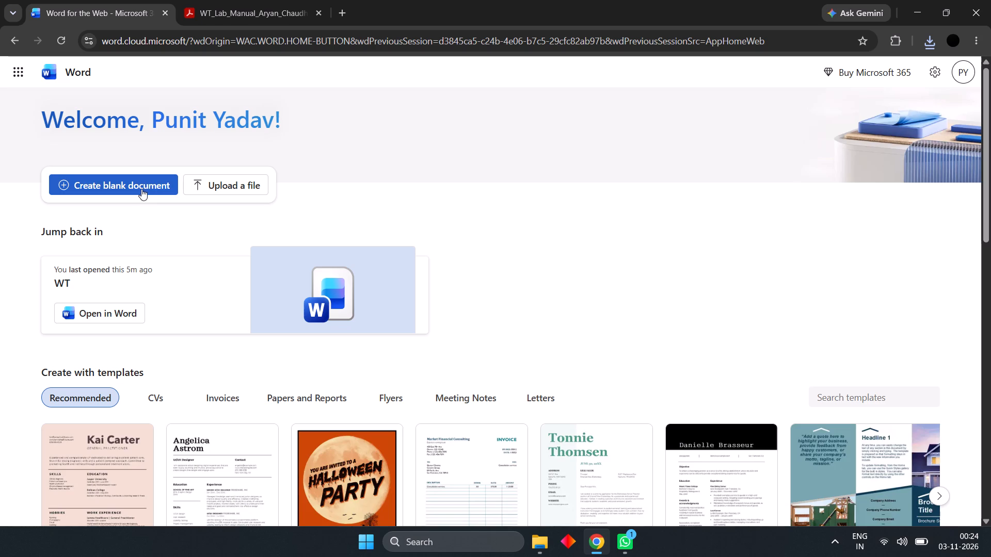
pyautogui.scroll(-5, 89, 317)
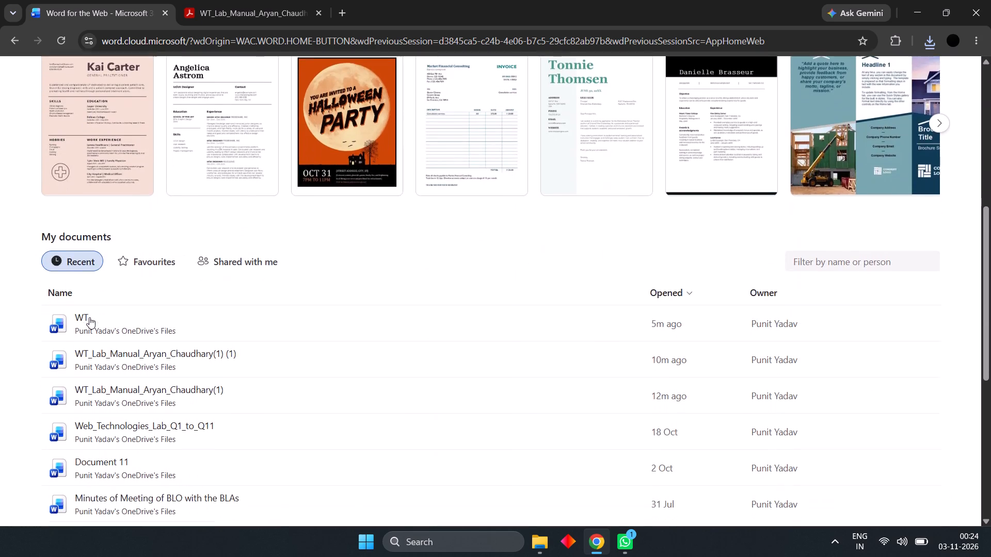
pyautogui.scroll(-2, 89, 317)
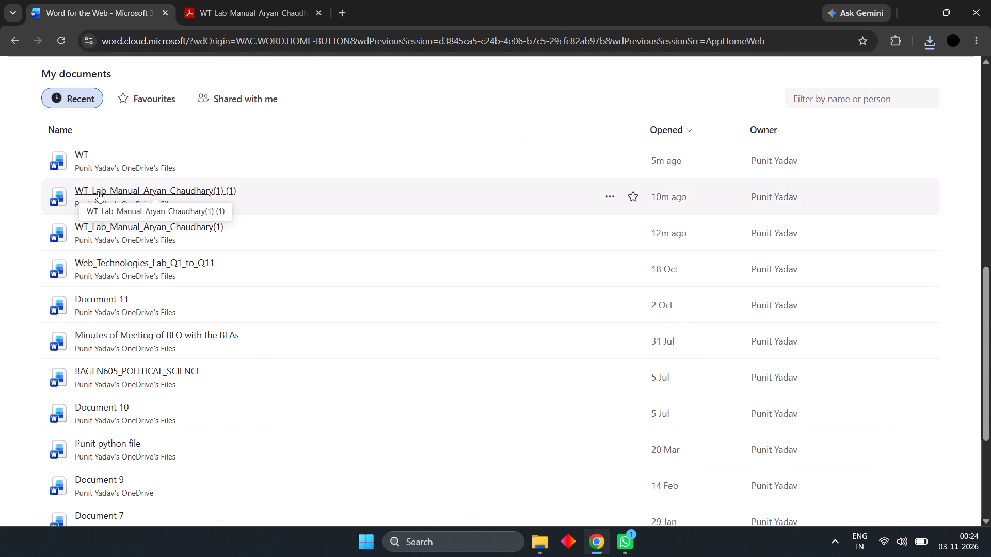
pyautogui.click(98, 191)
pyautogui.click(12, 43)
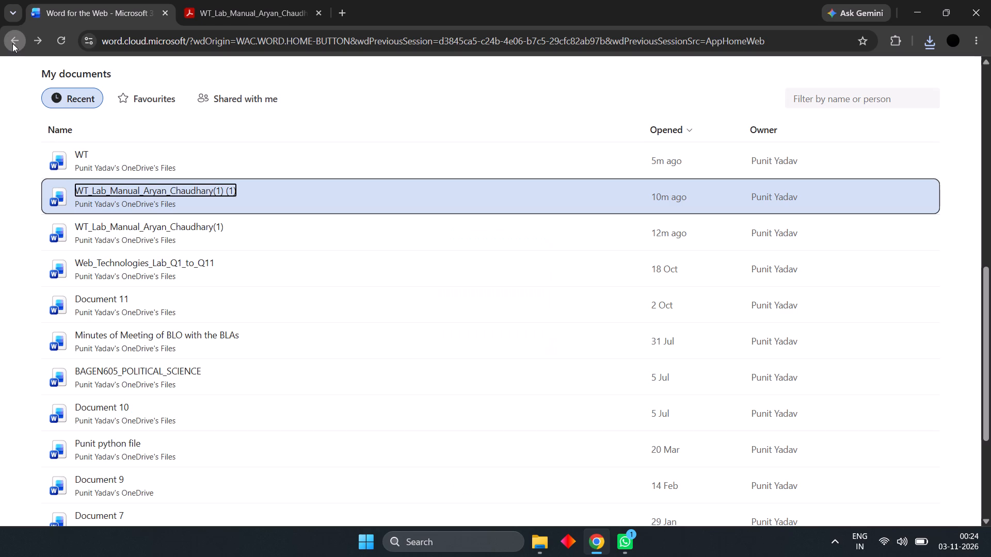
pyautogui.click(119, 225)
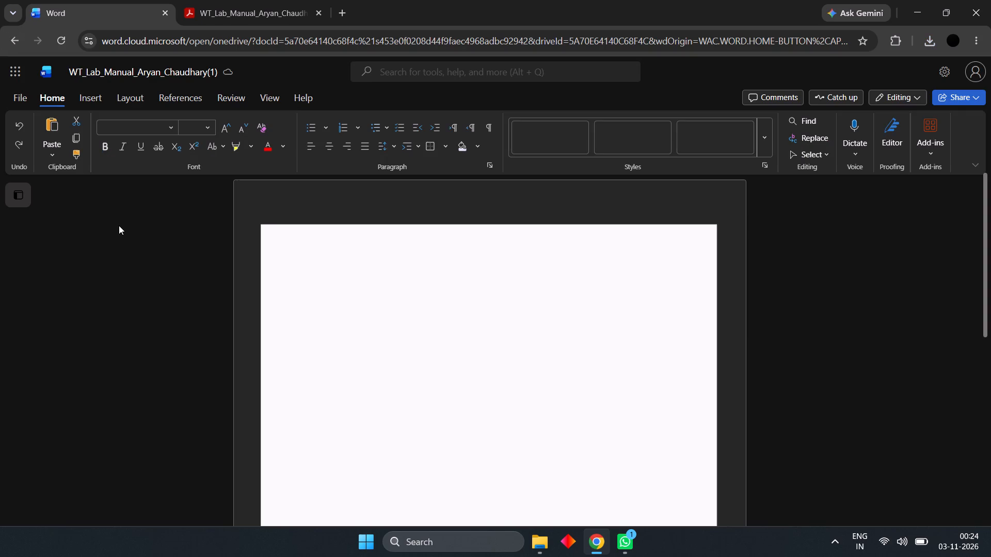
# Look through the opened lab manual to its end and find the registration and login form picture in Q19's Output.
pyautogui.moveTo(988, 259); pyautogui.dragTo(990, 302)
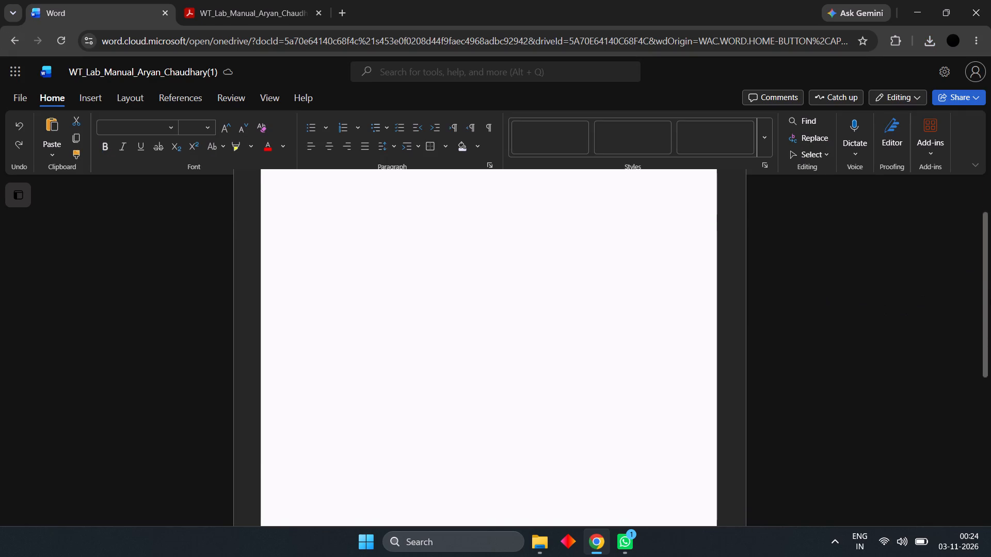
pyautogui.moveTo(990, 302); pyautogui.dragTo(990, 556)
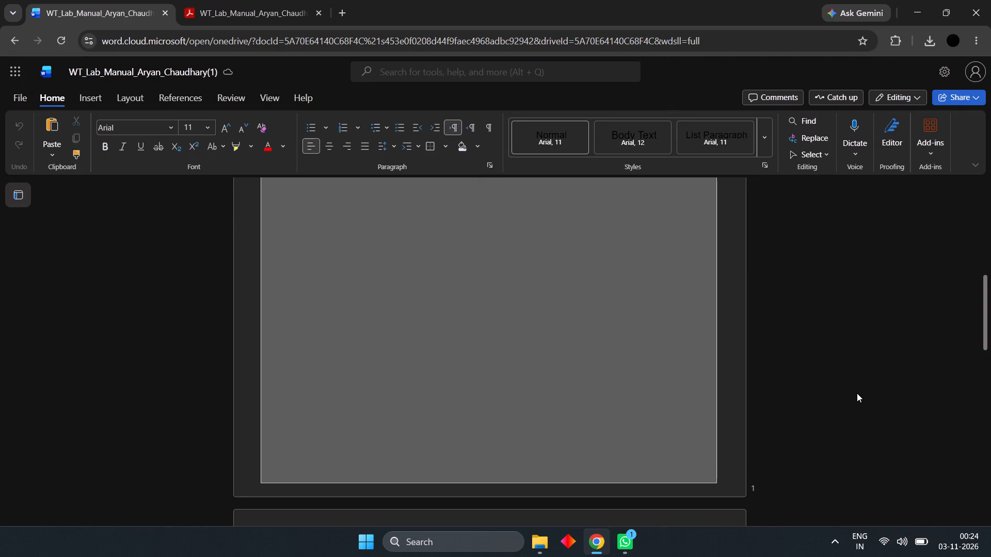
pyautogui.scroll(2, 857, 393)
pyautogui.hscroll(6, 857, 393)
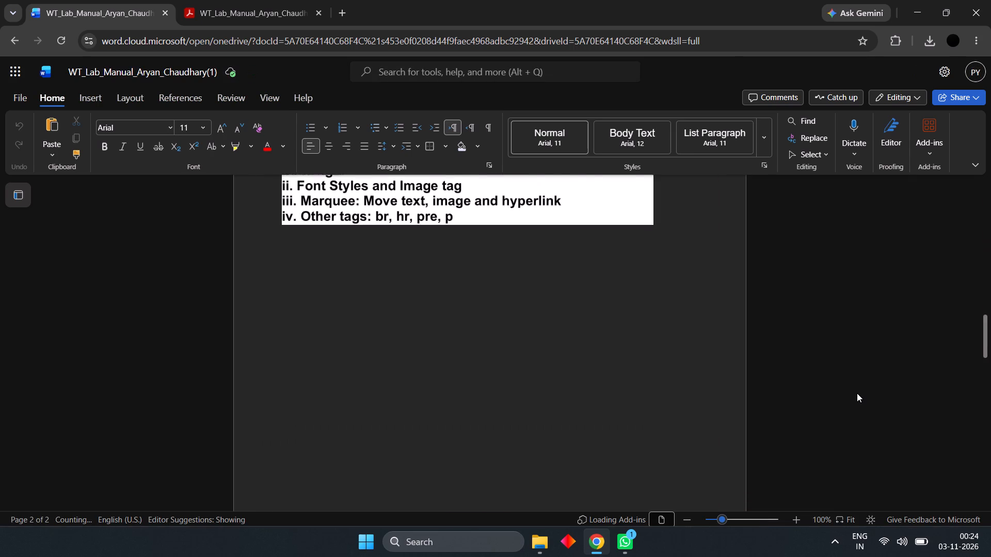
pyautogui.hscroll(3, 857, 393)
pyautogui.scroll(-11, 857, 393)
pyautogui.scroll(-10, 857, 393)
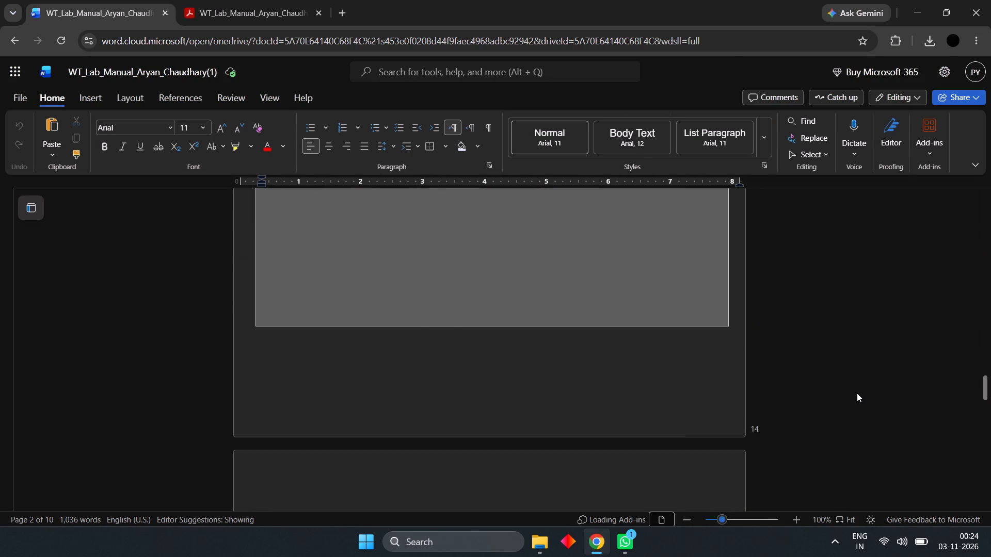
pyautogui.scroll(-15, 857, 393)
pyautogui.scroll(-12, 857, 393)
pyautogui.scroll(-18, 857, 393)
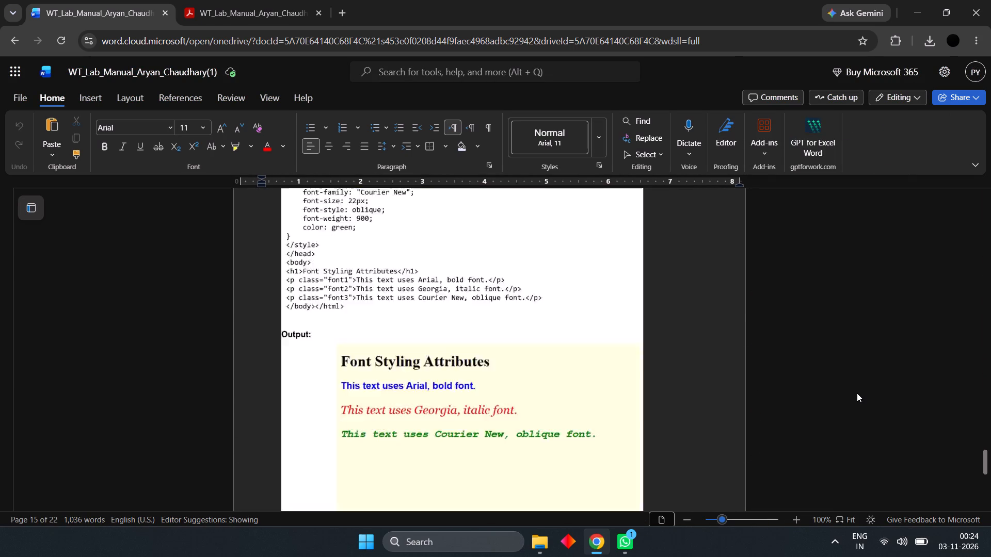
pyautogui.scroll(-20, 857, 393)
pyautogui.scroll(-11, 857, 393)
pyautogui.scroll(-13, 857, 393)
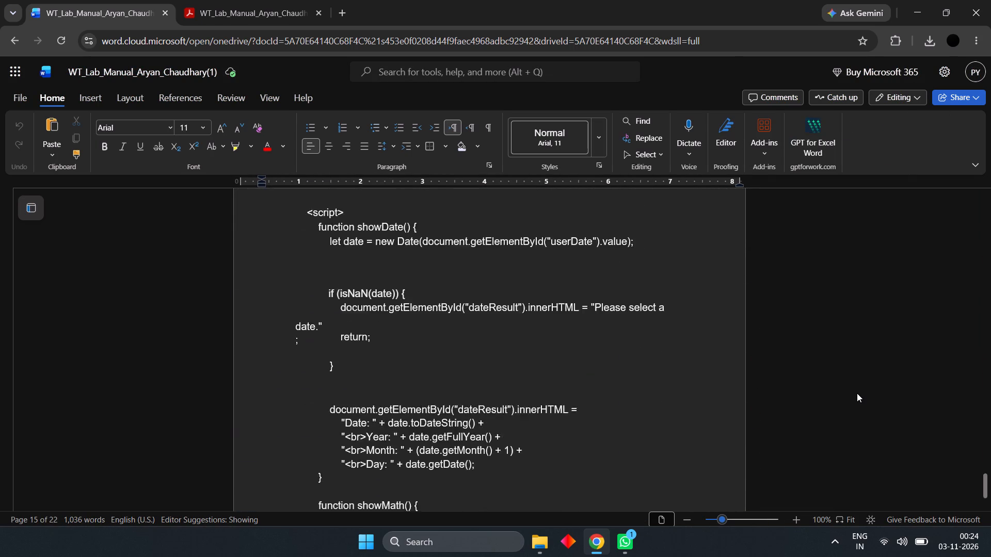
pyautogui.scroll(-13, 857, 393)
pyautogui.scroll(-12, 857, 393)
pyautogui.scroll(3, 857, 393)
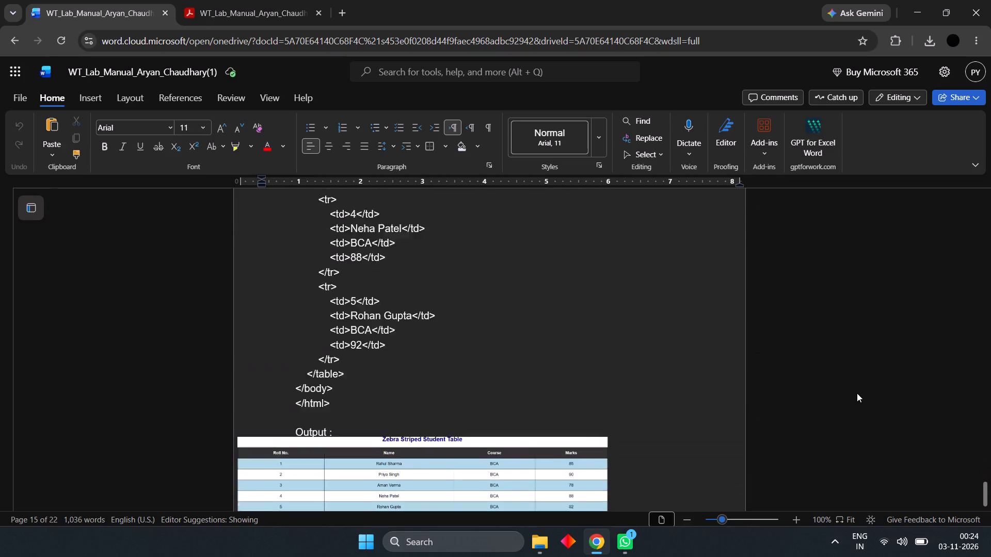
pyautogui.scroll(11, 857, 393)
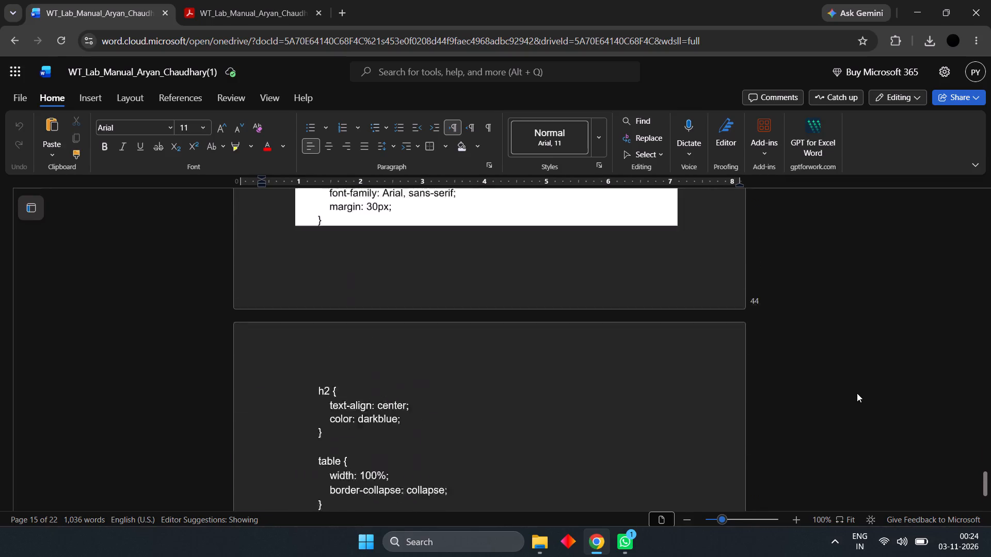
pyautogui.scroll(4, 857, 393)
# Nudge the combined registration and login form picture above Q20 to adjust its alignment on the page.
pyautogui.click(567, 314)
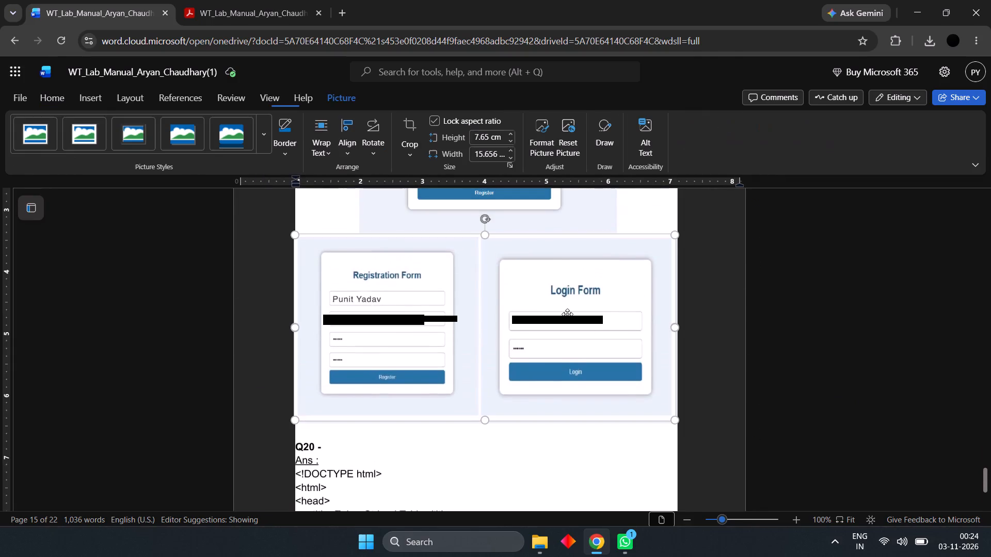
pyautogui.moveTo(408, 256); pyautogui.dragTo(420, 345)
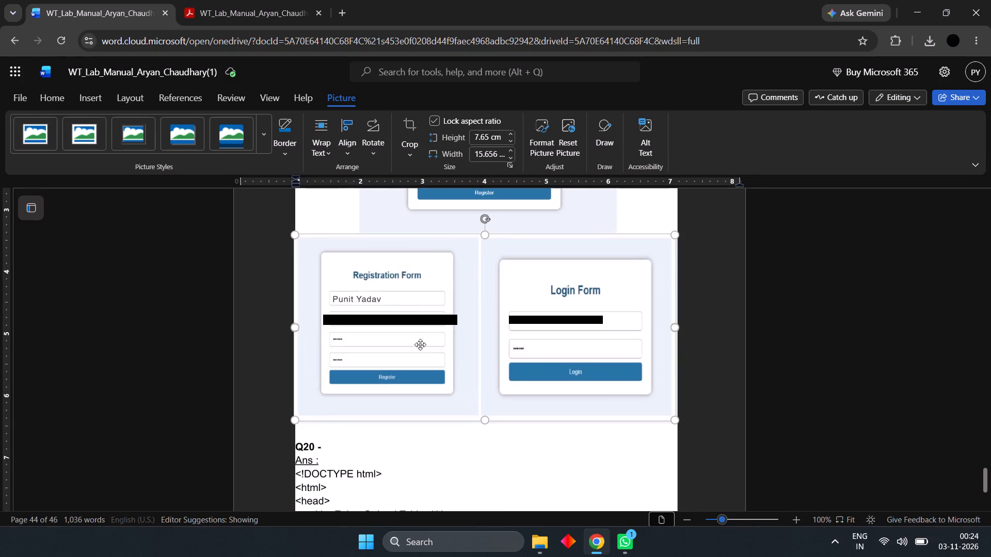
pyautogui.moveTo(420, 345); pyautogui.dragTo(421, 348)
pyautogui.moveTo(421, 348); pyautogui.dragTo(472, 351)
pyautogui.moveTo(424, 345); pyautogui.dragTo(375, 344)
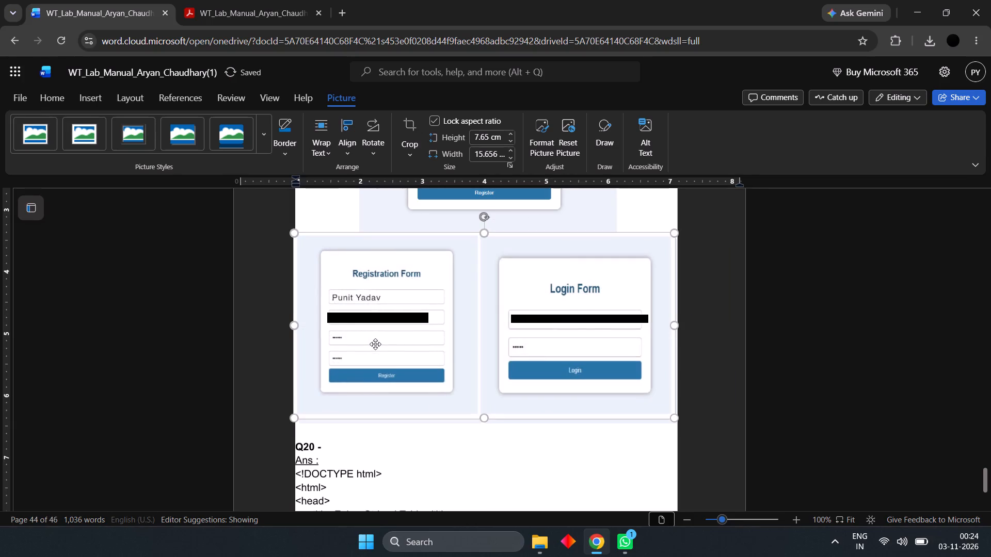
pyautogui.click(688, 344)
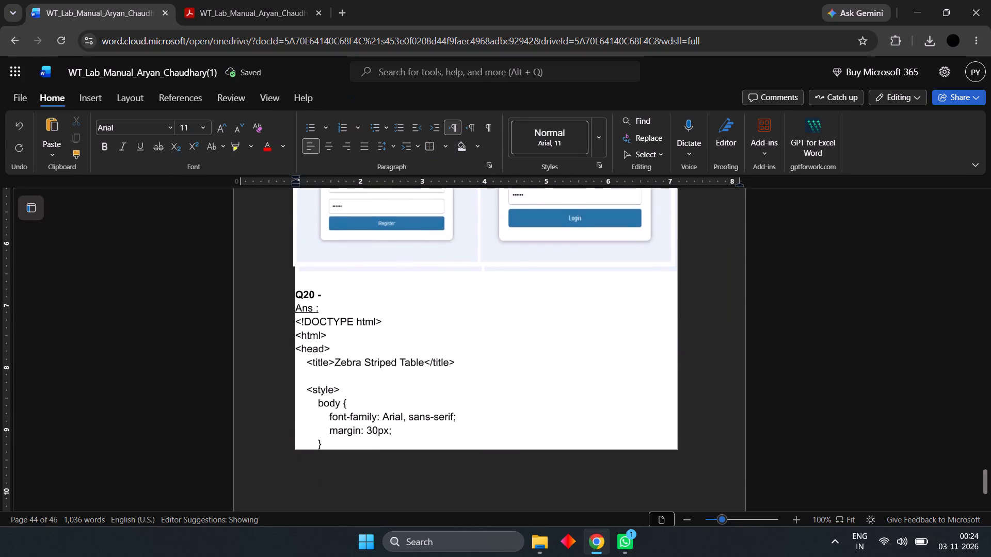
pyautogui.scroll(4, 695, 350)
pyautogui.moveTo(550, 324); pyautogui.dragTo(579, 326)
pyautogui.moveTo(517, 328); pyautogui.dragTo(545, 331)
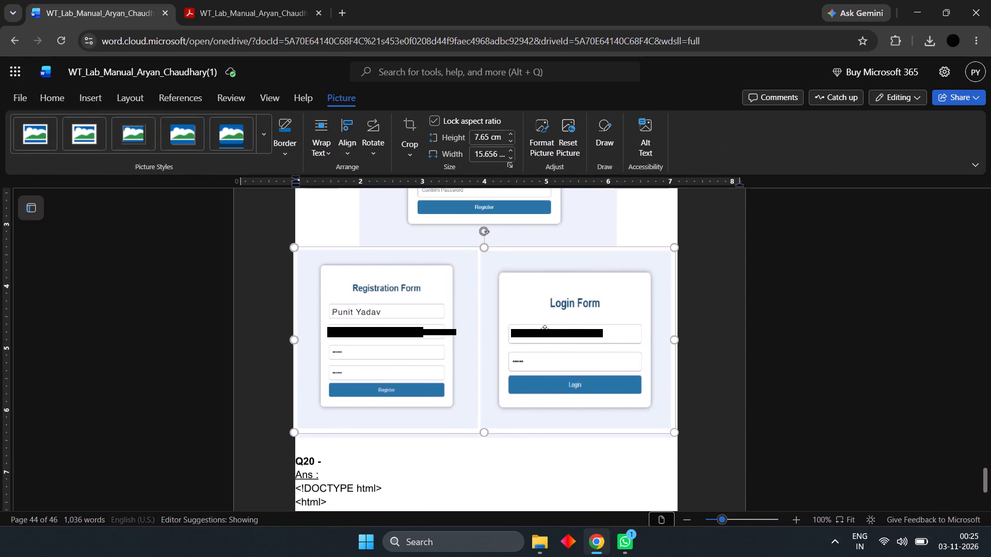
pyautogui.moveTo(545, 331); pyautogui.dragTo(552, 331)
pyautogui.click(447, 304)
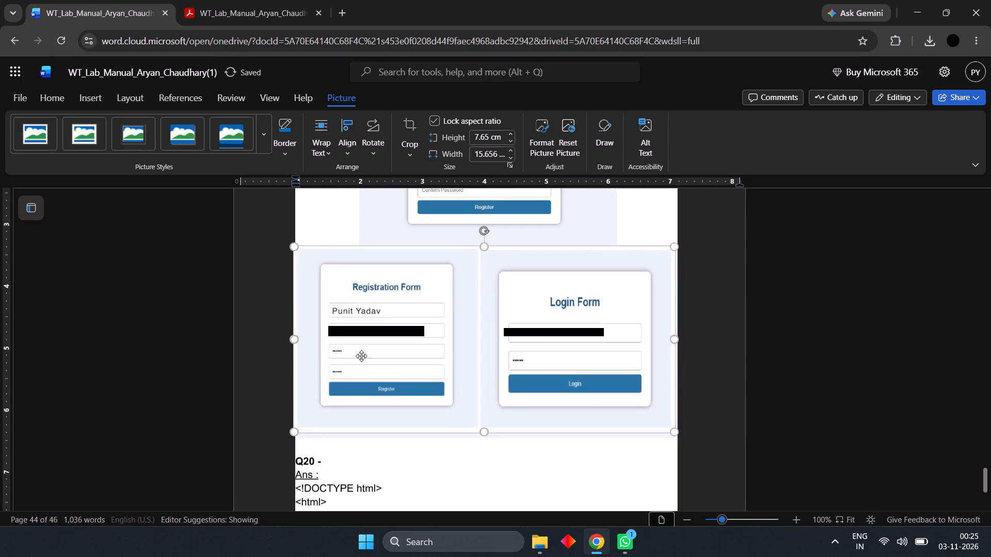
pyautogui.moveTo(359, 367); pyautogui.dragTo(361, 372)
pyautogui.click(250, 399)
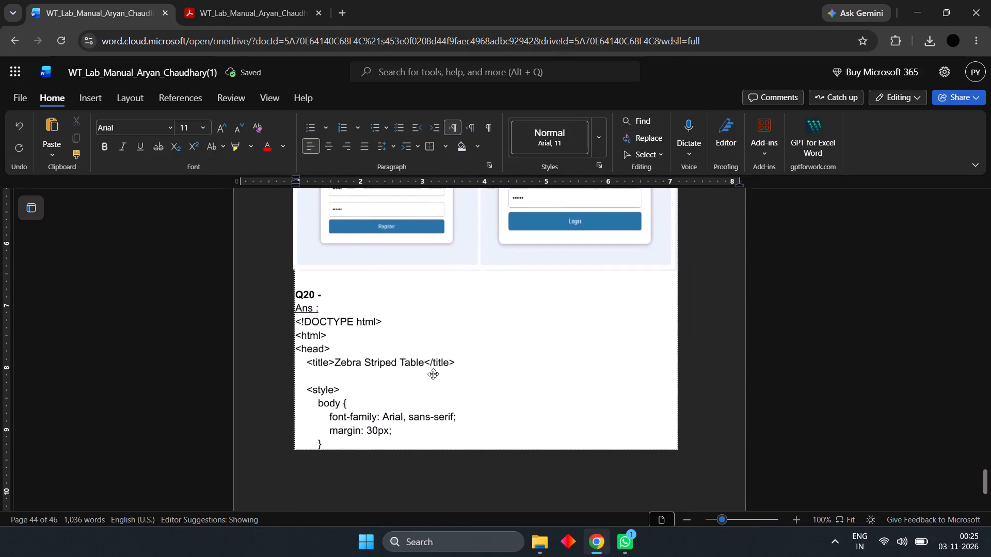
# Narrow the combined form picture to about 15.45 cm wide from its left edge and shift it slightly right within the white area.
pyautogui.scroll(2, 433, 374)
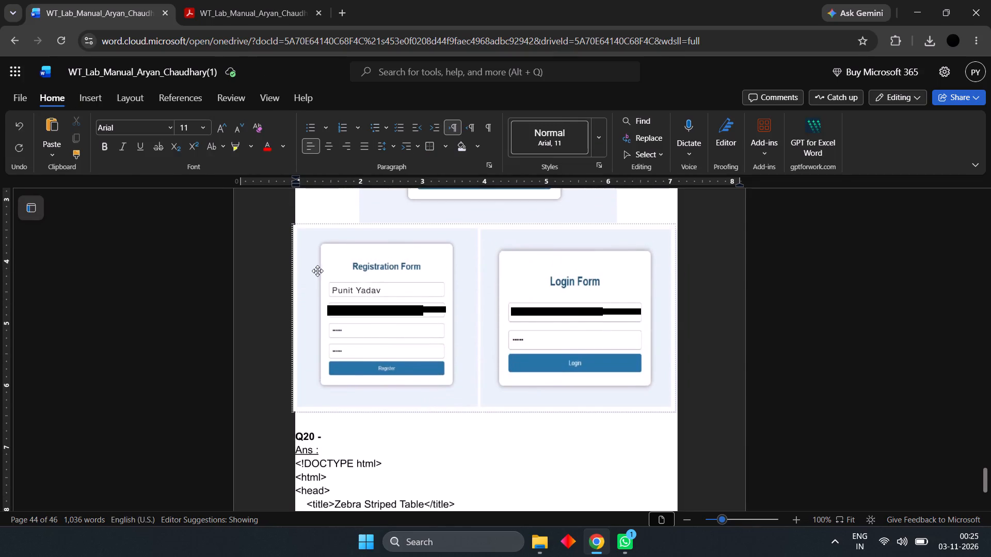
pyautogui.click(317, 270)
pyautogui.moveTo(295, 321); pyautogui.dragTo(300, 321)
pyautogui.click(366, 307)
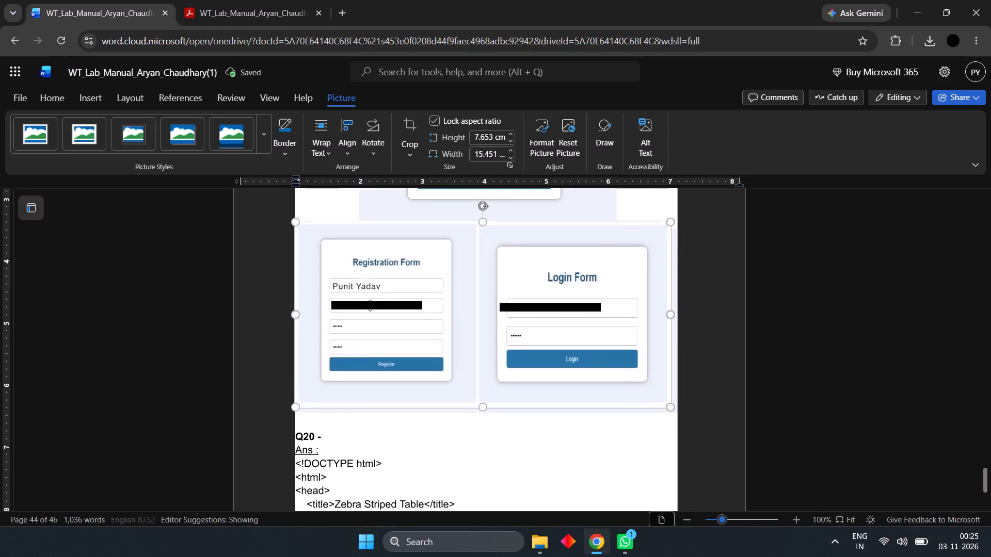
pyautogui.moveTo(370, 305); pyautogui.dragTo(375, 313)
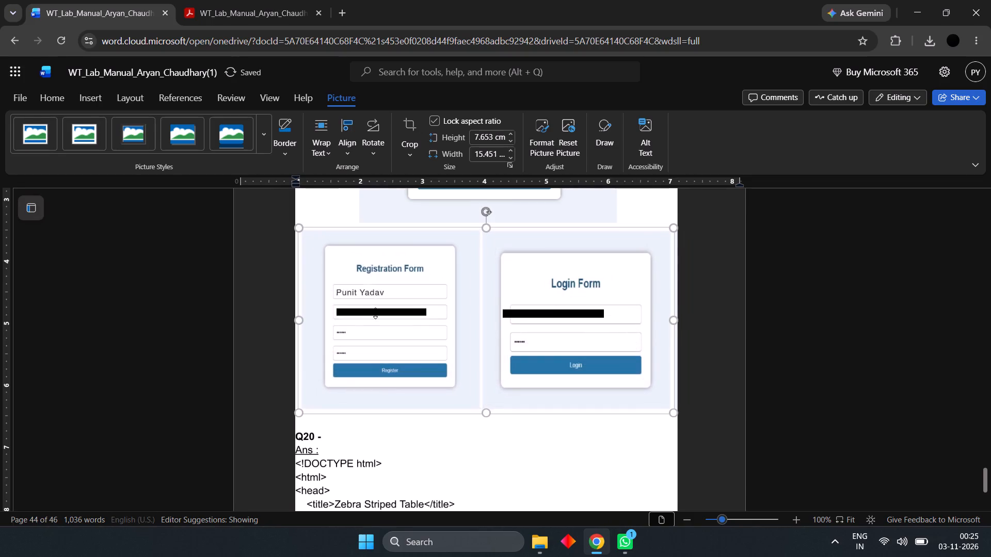
pyautogui.click(723, 335)
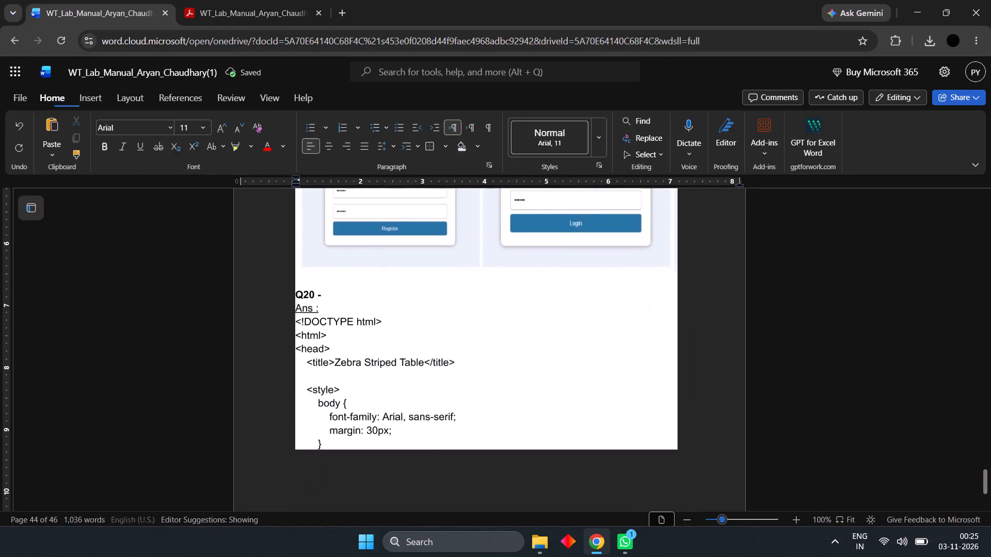
# Review the lab manual's output pictures from Q20 back up to the JavaScript Inbuilt Functions output above Q16, checking for the previous student's name.
pyautogui.scroll(3, 723, 335)
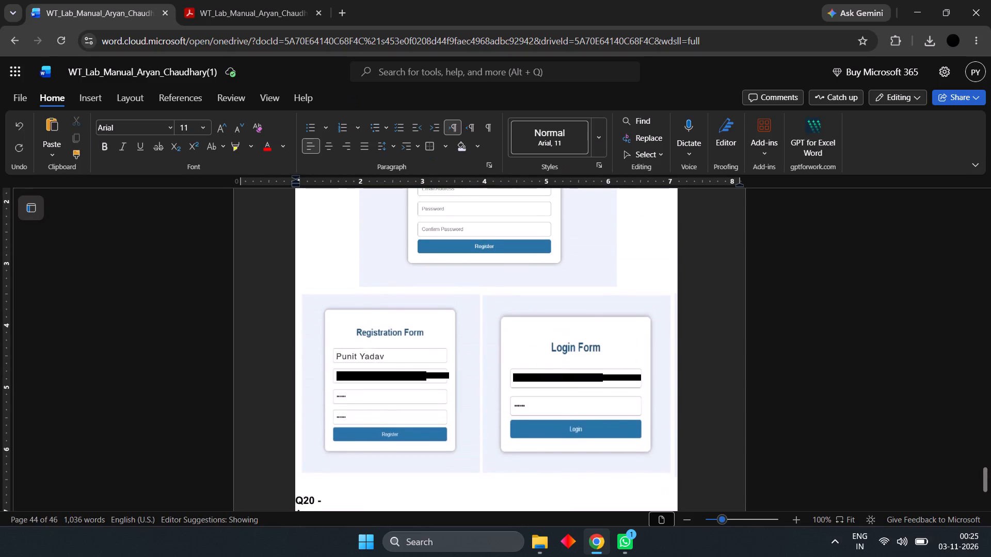
pyautogui.hscroll(1, 723, 335)
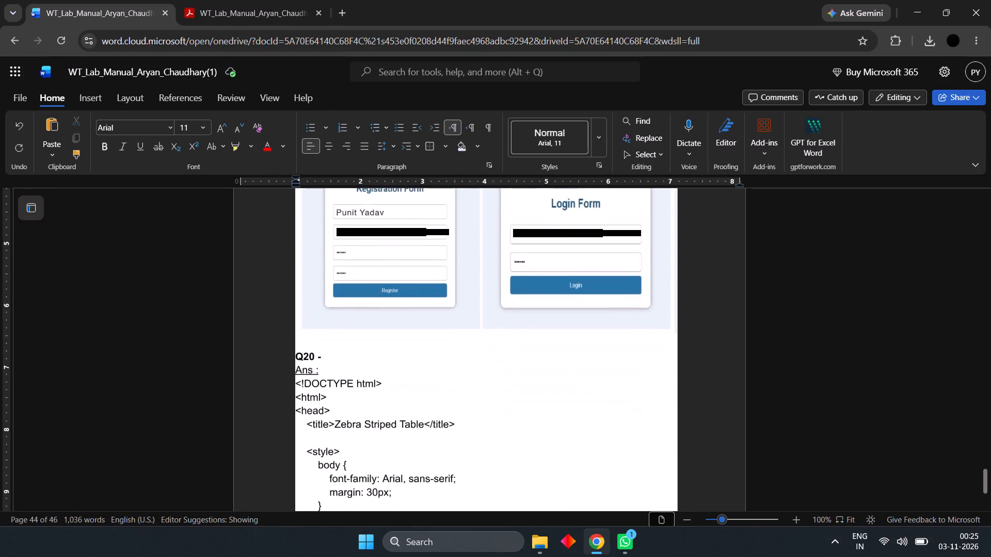
pyautogui.hscroll(1, 723, 335)
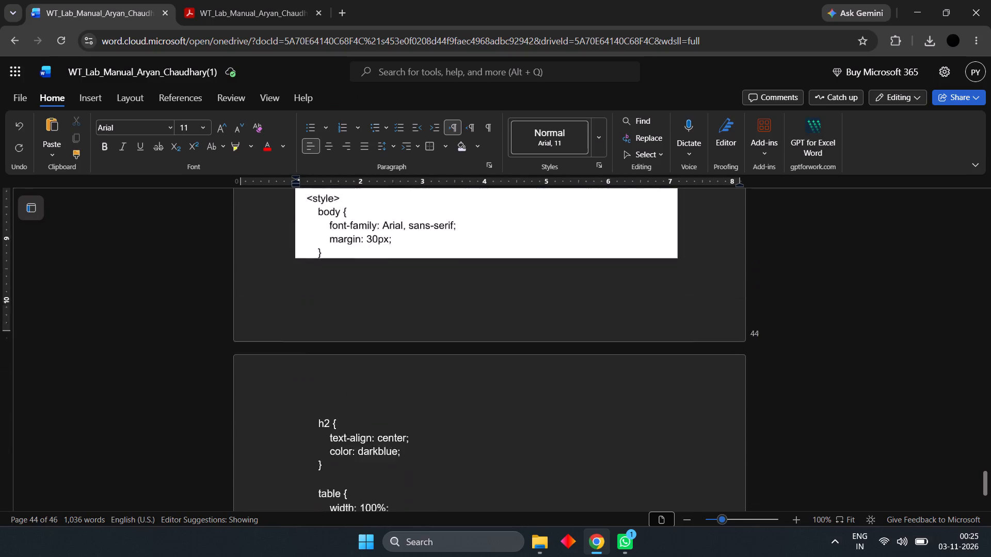
pyautogui.hscroll(1, 723, 335)
pyautogui.scroll(7, 723, 335)
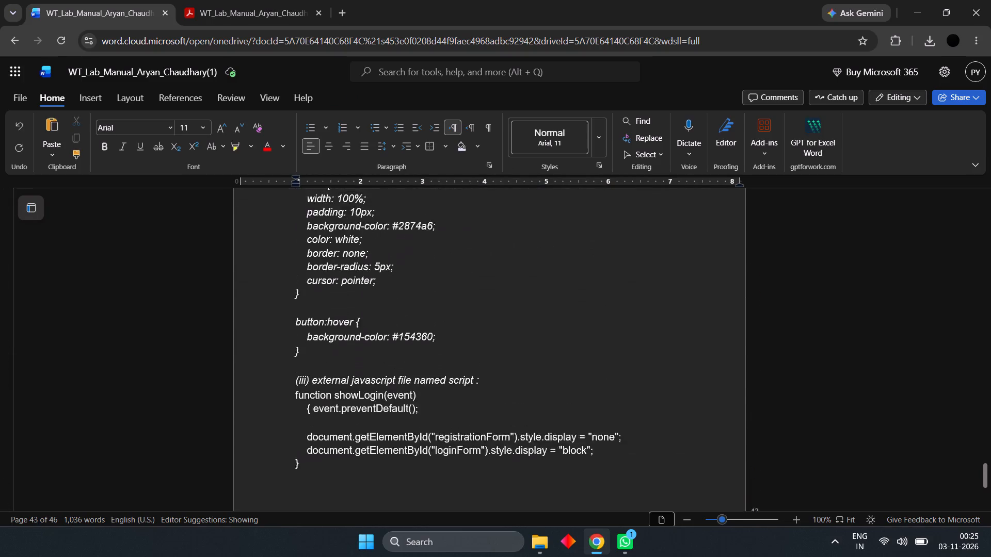
pyautogui.scroll(11, 723, 335)
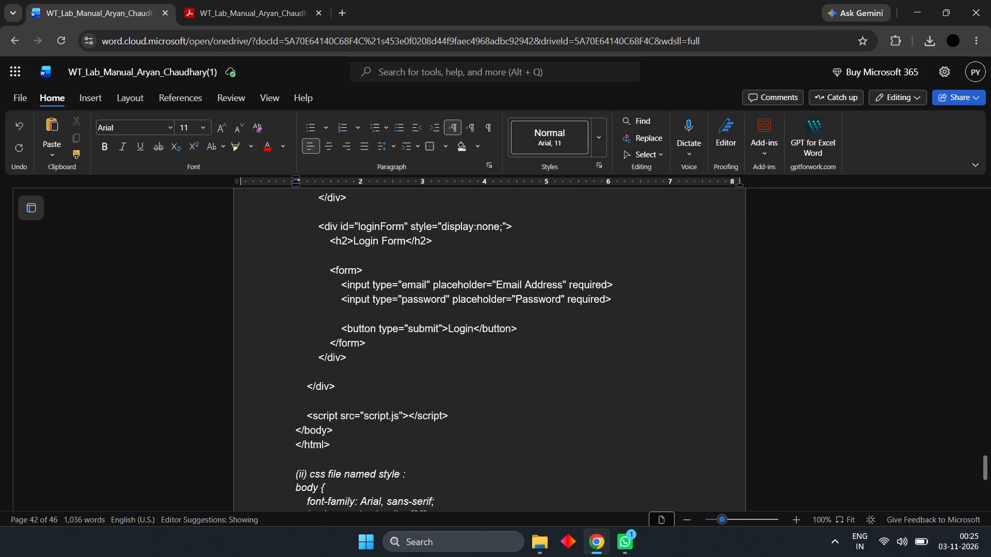
pyautogui.scroll(8, 723, 335)
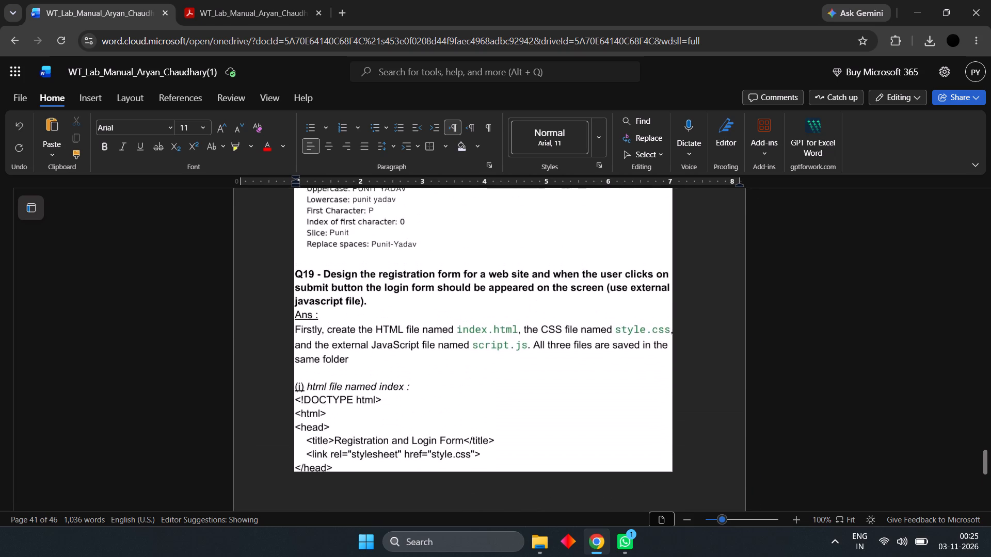
pyautogui.scroll(2, 723, 335)
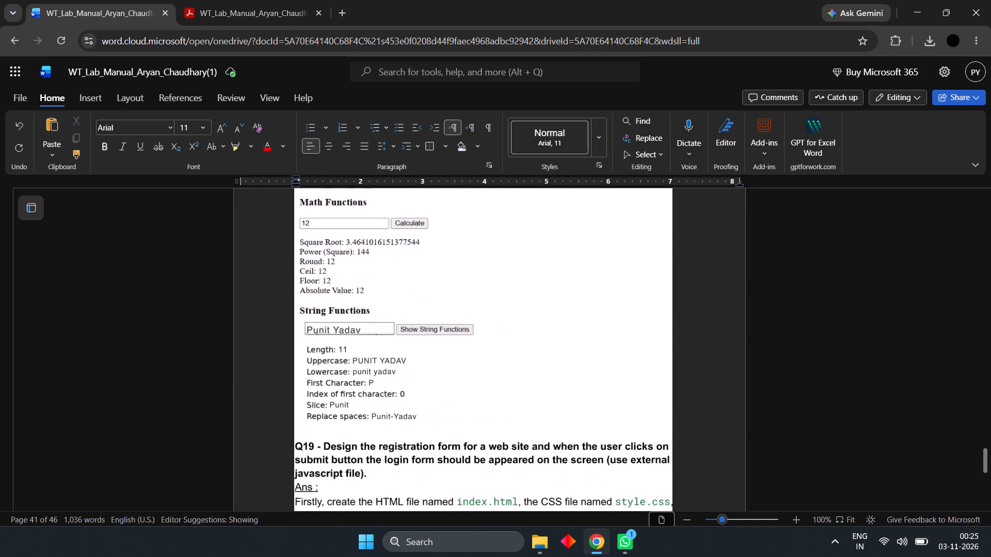
pyautogui.scroll(2, 723, 335)
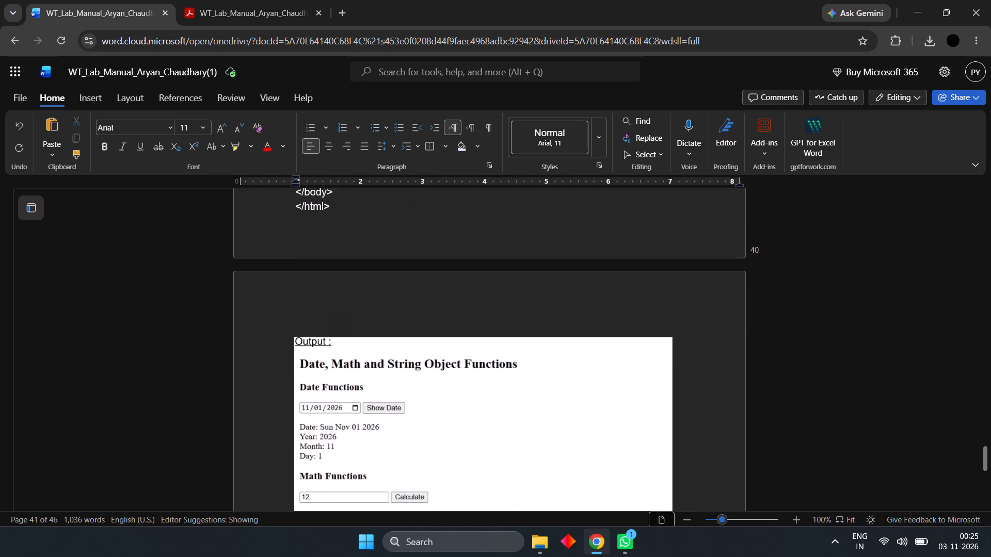
pyautogui.scroll(11, 723, 335)
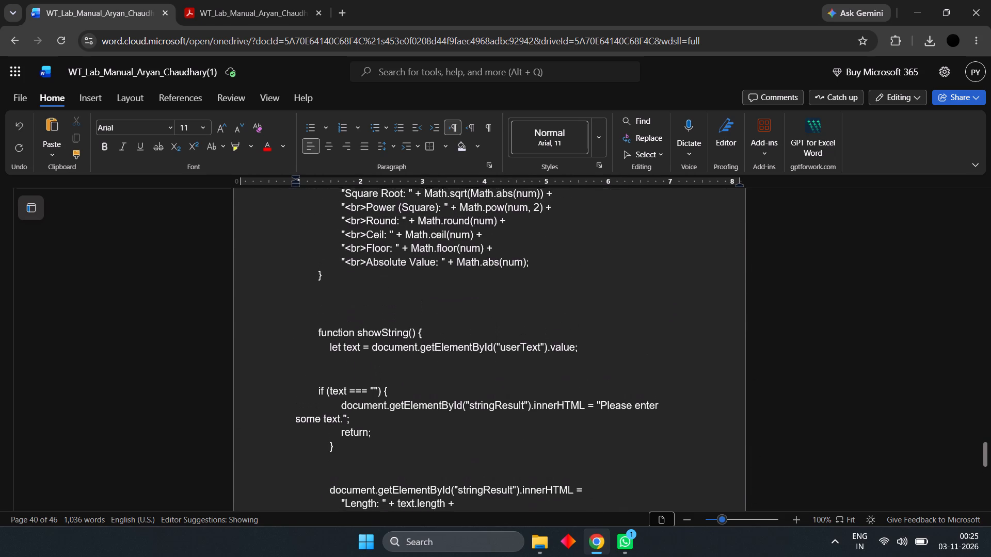
pyautogui.scroll(9, 723, 335)
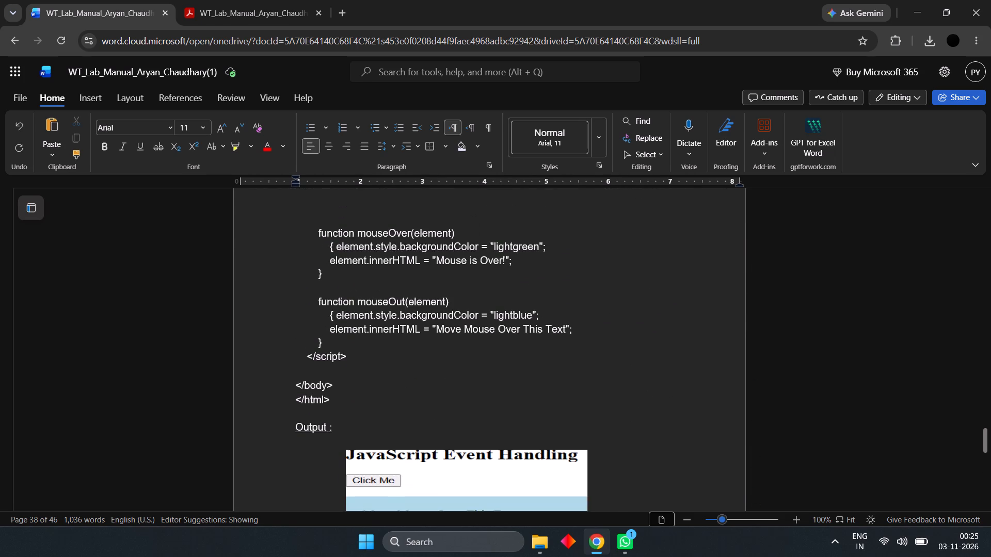
pyautogui.scroll(10, 723, 335)
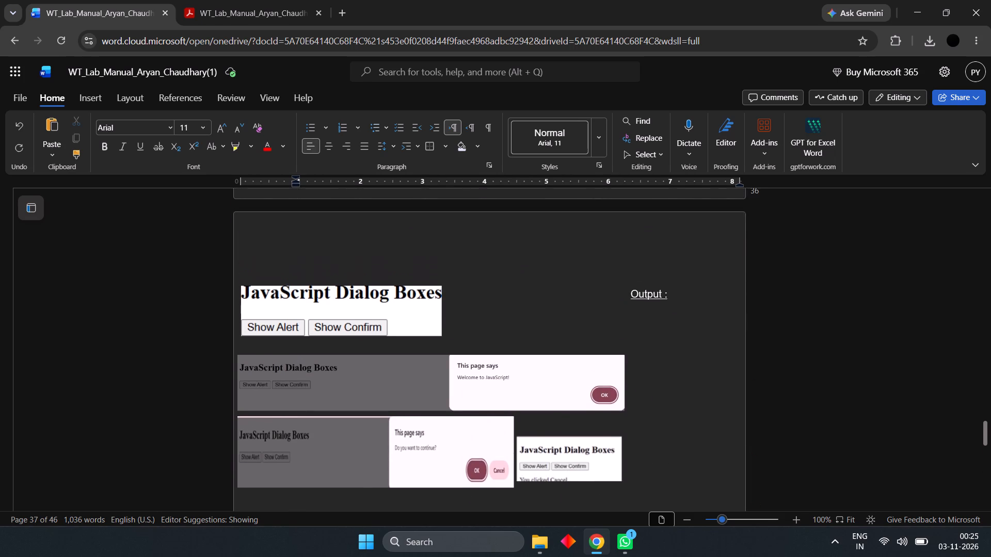
pyautogui.scroll(7, 723, 335)
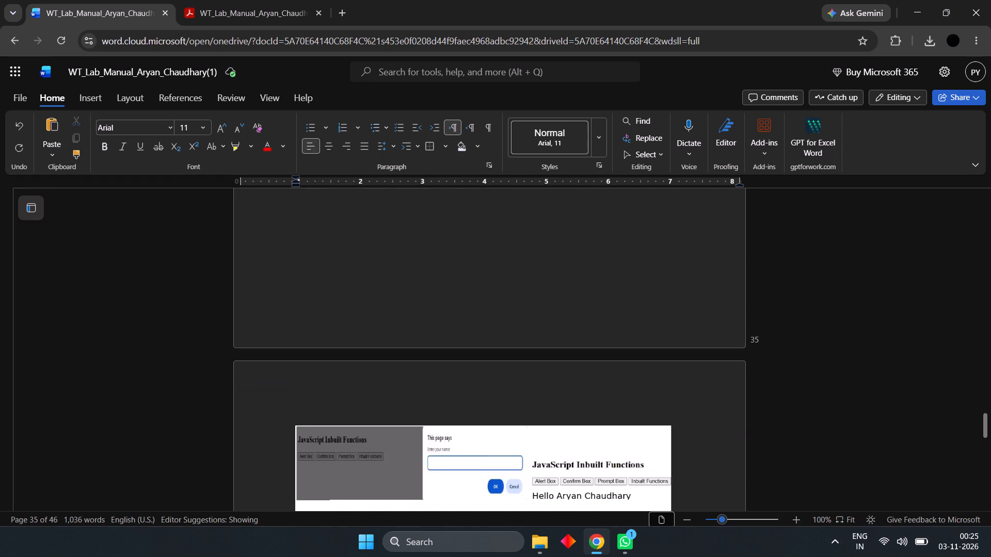
pyautogui.scroll(3, 723, 335)
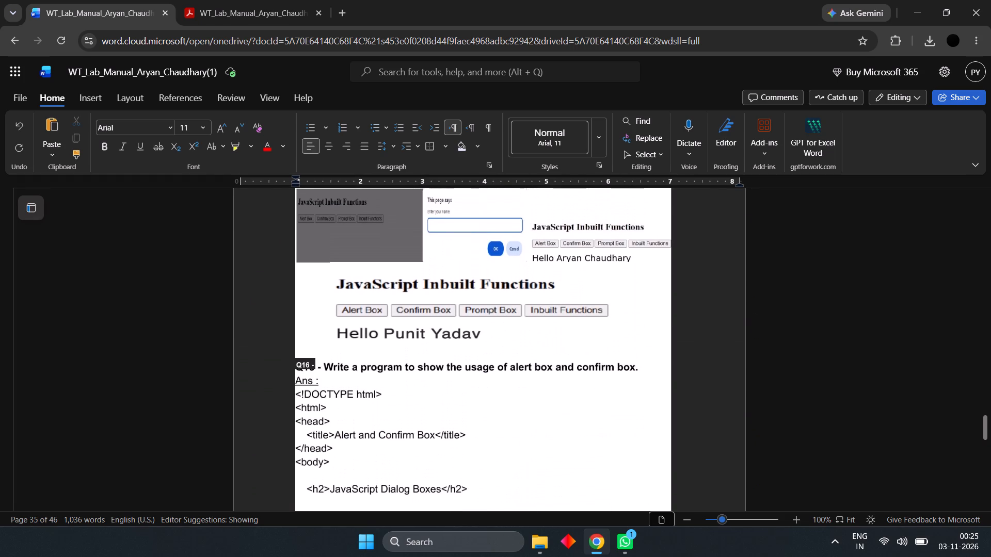
# Shrink the replacement-name JavaScript Inbuilt Functions picture above Q16 to about 6.04 cm wide and move it beside the Square Root results.
pyautogui.click(354, 264)
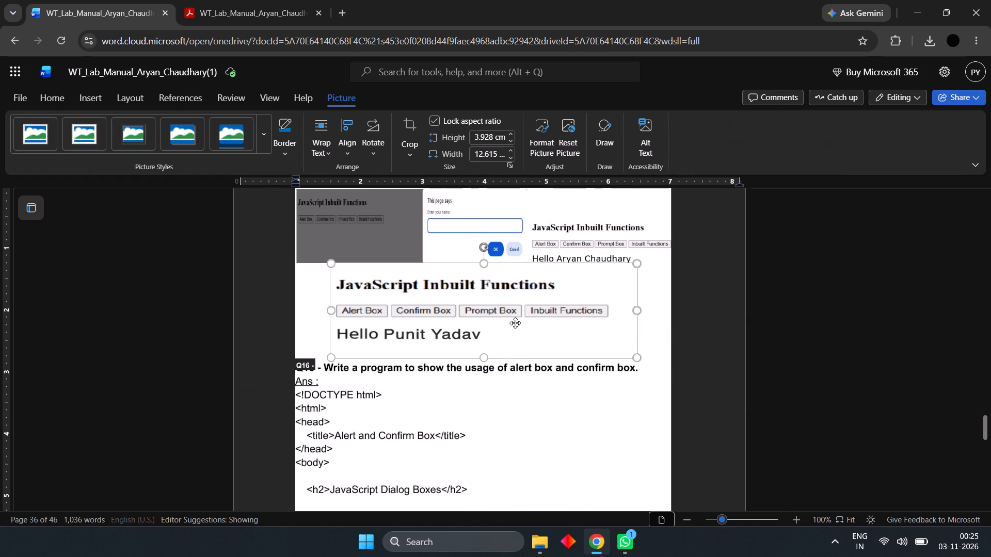
pyautogui.moveTo(515, 323); pyautogui.dragTo(625, 290)
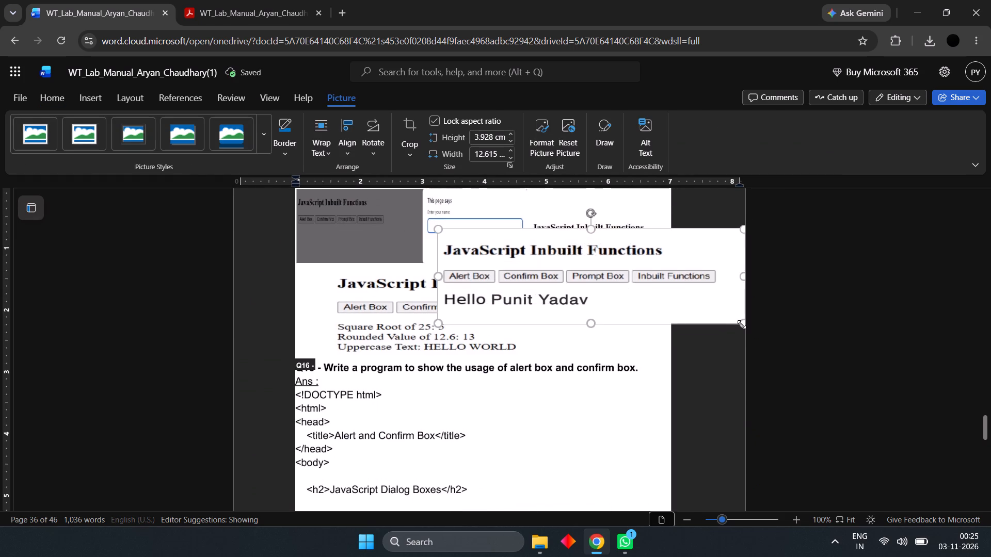
pyautogui.moveTo(742, 324); pyautogui.dragTo(642, 282)
pyautogui.moveTo(536, 250); pyautogui.dragTo(662, 254)
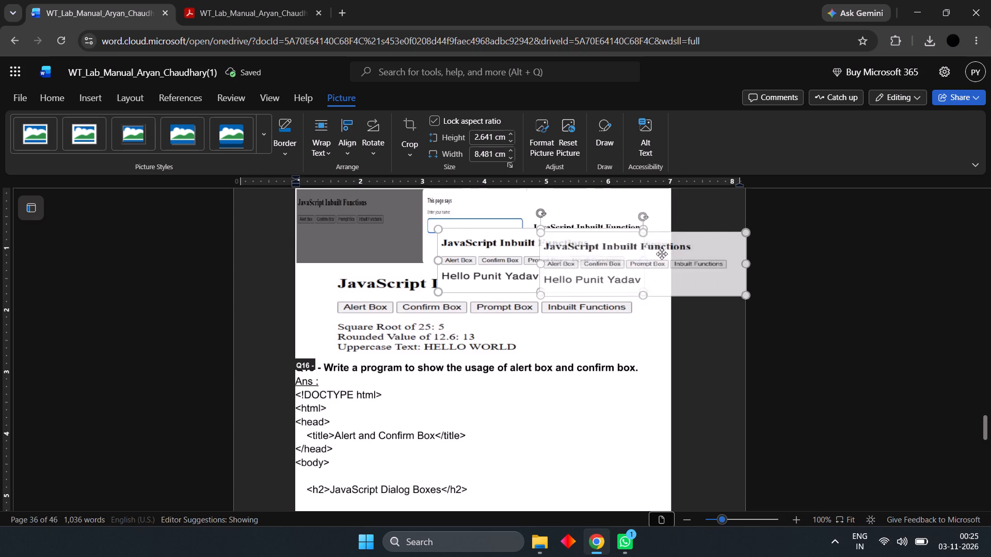
pyautogui.moveTo(662, 254); pyautogui.dragTo(611, 388)
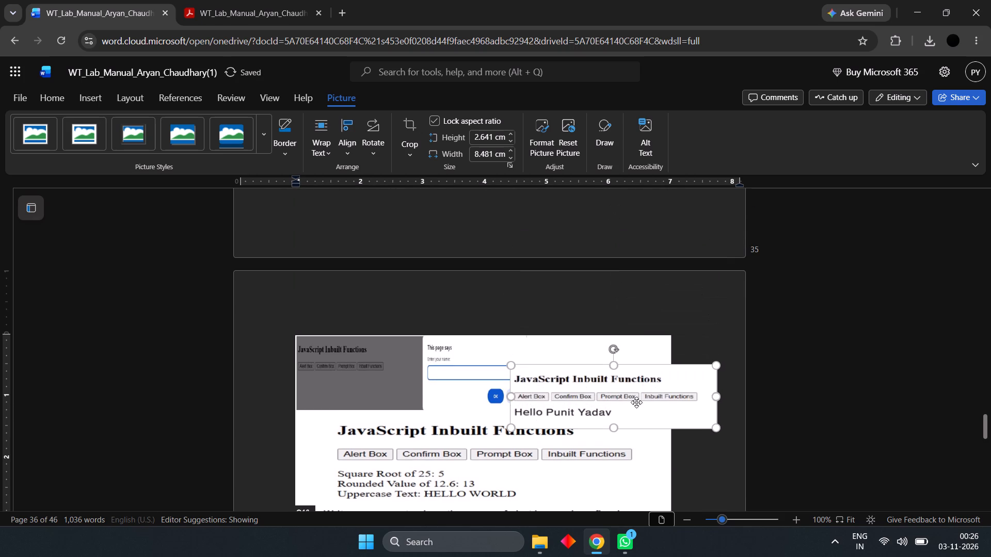
pyautogui.scroll(-1, 644, 329)
pyautogui.moveTo(715, 354); pyautogui.dragTo(656, 347)
pyautogui.moveTo(605, 316); pyautogui.dragTo(614, 332)
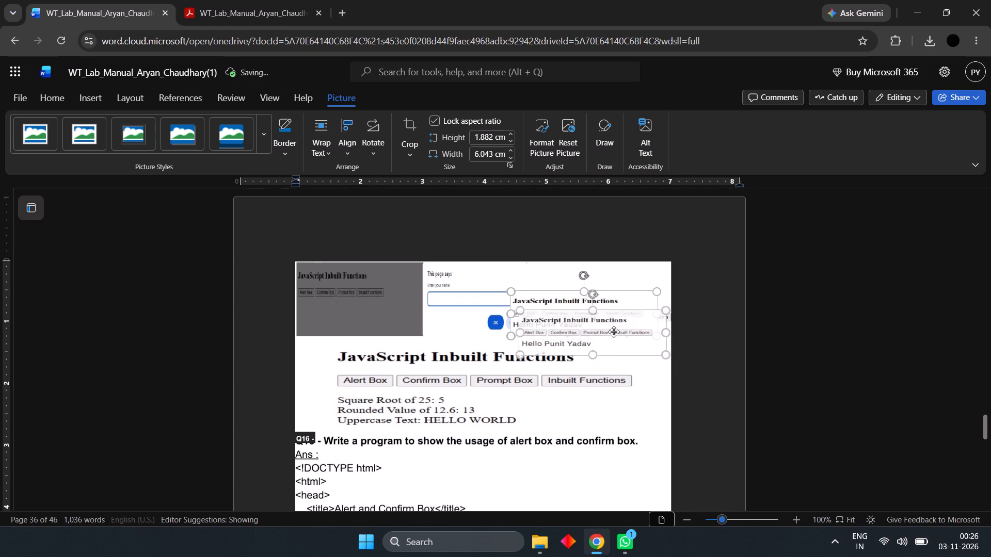
pyautogui.moveTo(614, 332); pyautogui.dragTo(614, 324)
pyautogui.moveTo(616, 322); pyautogui.dragTo(620, 396)
# Crop the small replacement-name picture's right edge so that it is about 5.75 cm wide.
pyautogui.click(623, 388)
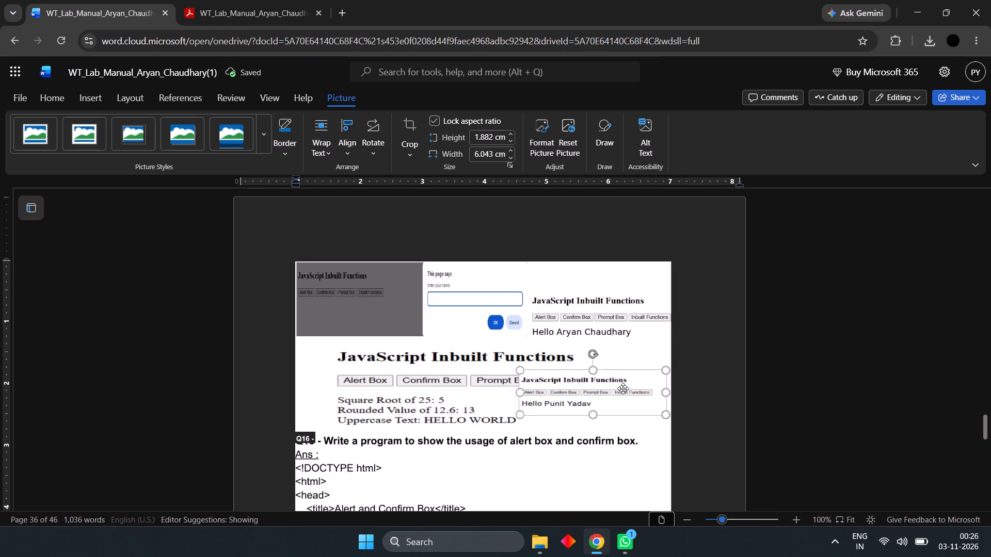
pyautogui.rightClick(623, 388)
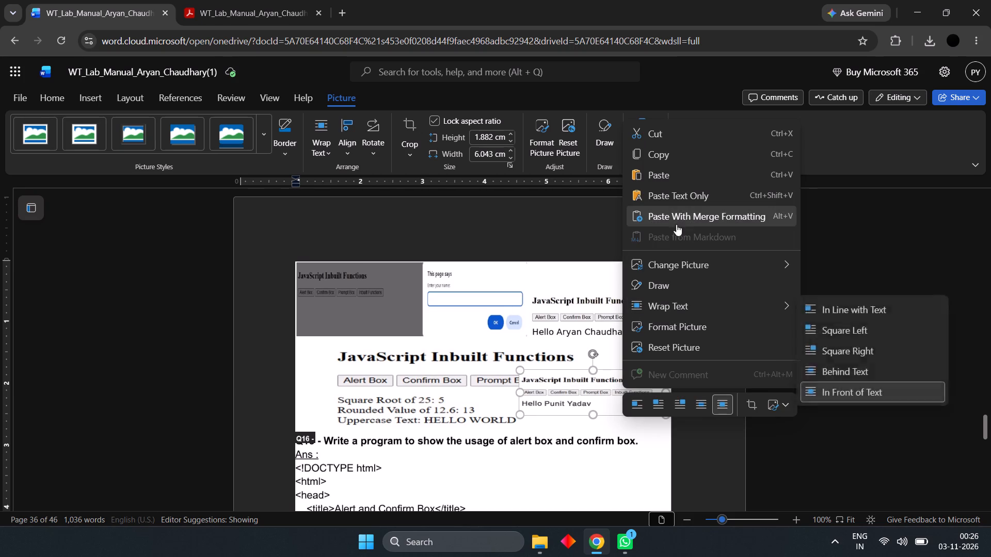
pyautogui.click(750, 407)
pyautogui.moveTo(662, 391); pyautogui.dragTo(654, 391)
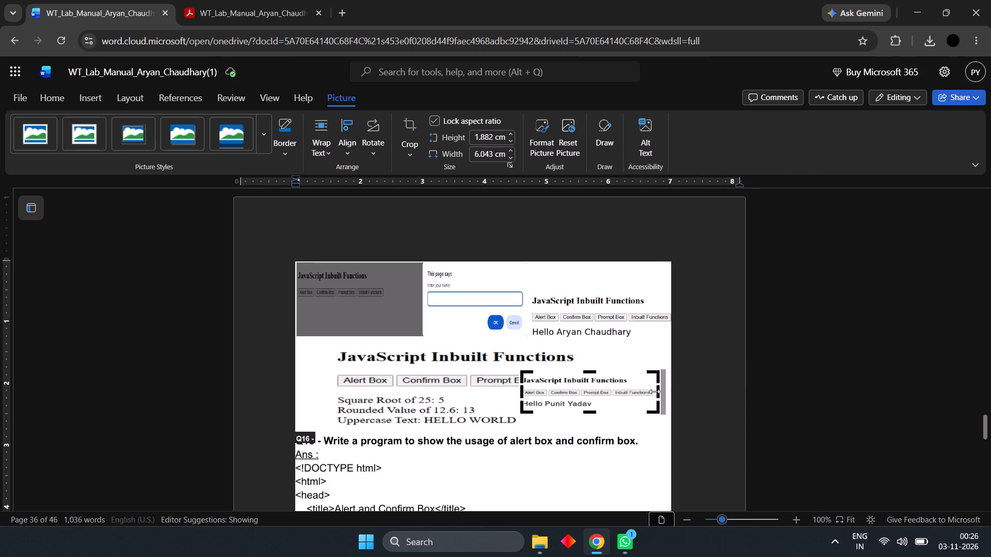
pyautogui.moveTo(654, 391); pyautogui.dragTo(653, 403)
pyautogui.moveTo(653, 403); pyautogui.dragTo(654, 402)
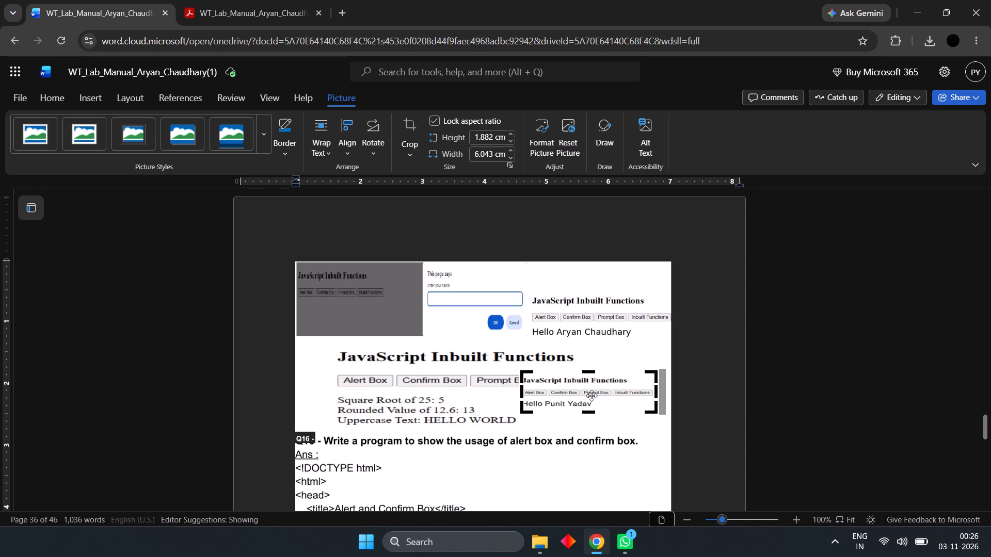
pyautogui.click(592, 396)
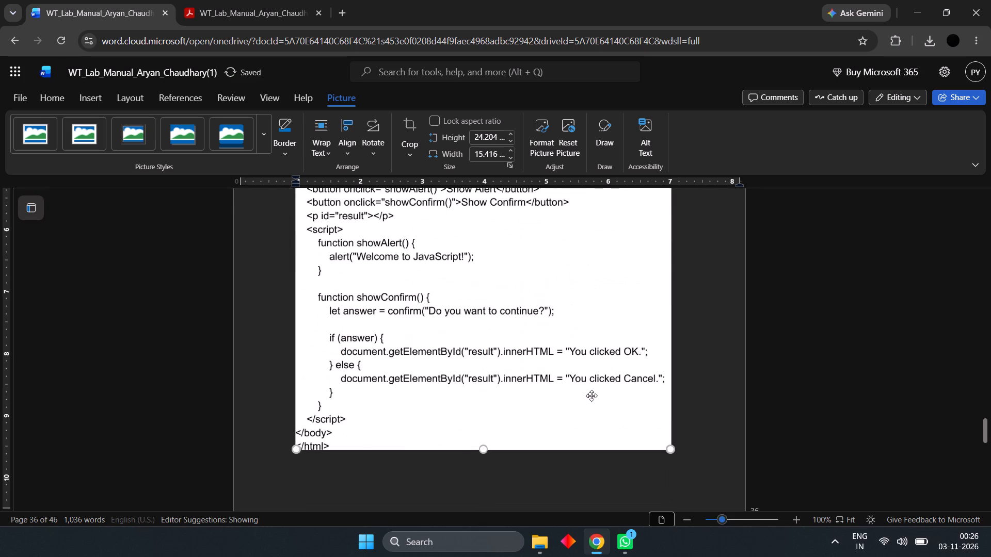
# Place the cropped picture over the output showing the previous student's name and stretch it to about 2.2 cm high and 5.83 cm wide.
pyautogui.scroll(5, 592, 396)
pyautogui.click(592, 396)
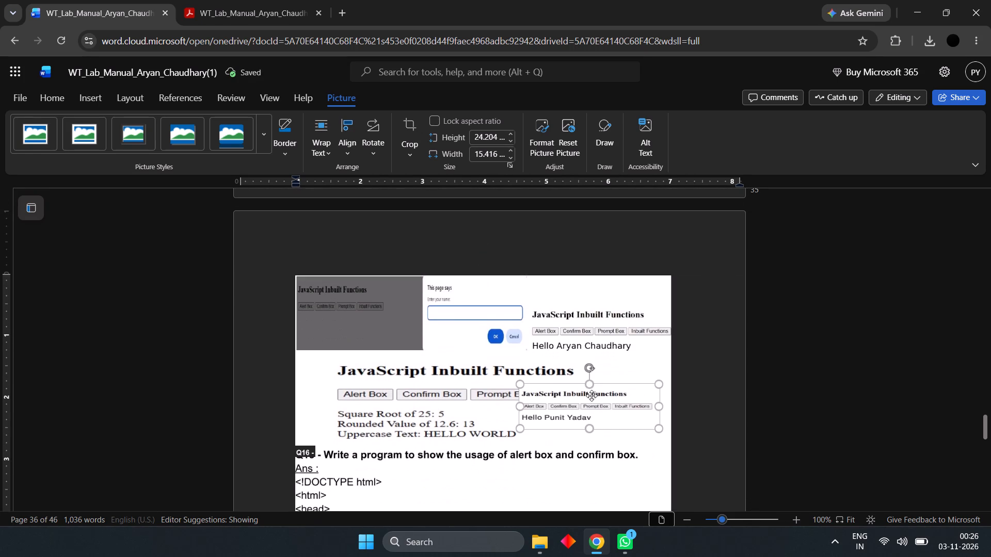
pyautogui.moveTo(575, 404); pyautogui.dragTo(585, 327)
pyautogui.moveTo(599, 354); pyautogui.dragTo(600, 360)
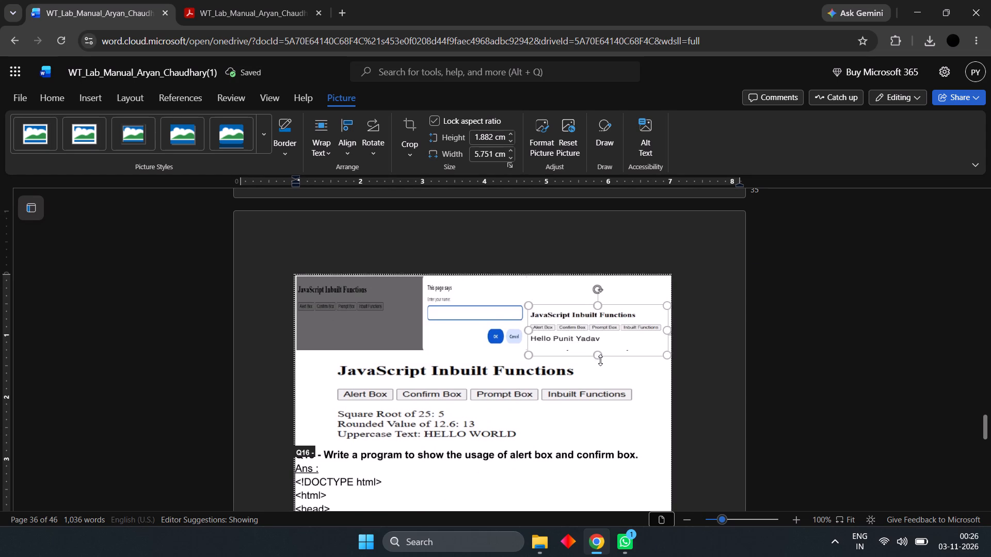
pyautogui.moveTo(600, 360); pyautogui.dragTo(601, 361)
pyautogui.click(667, 329)
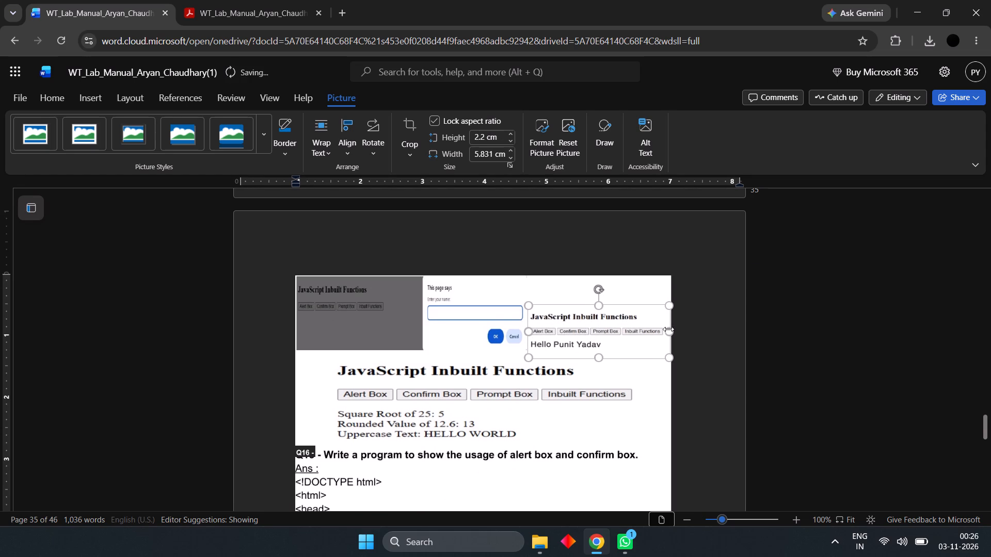
pyautogui.click(693, 331)
# Export the corrected lab manual as a PDF download without comments.
pyautogui.scroll(3, 673, 357)
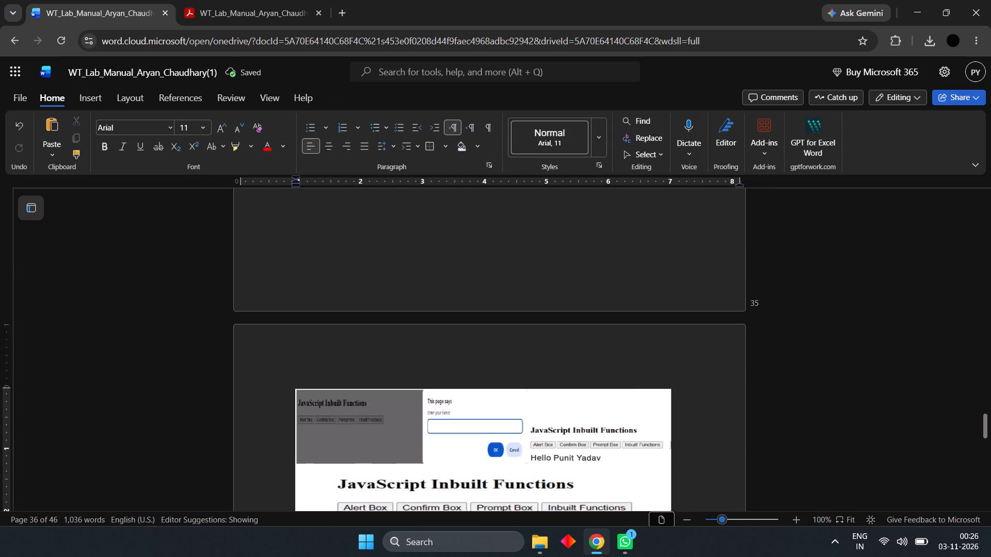
pyautogui.scroll(2, 673, 357)
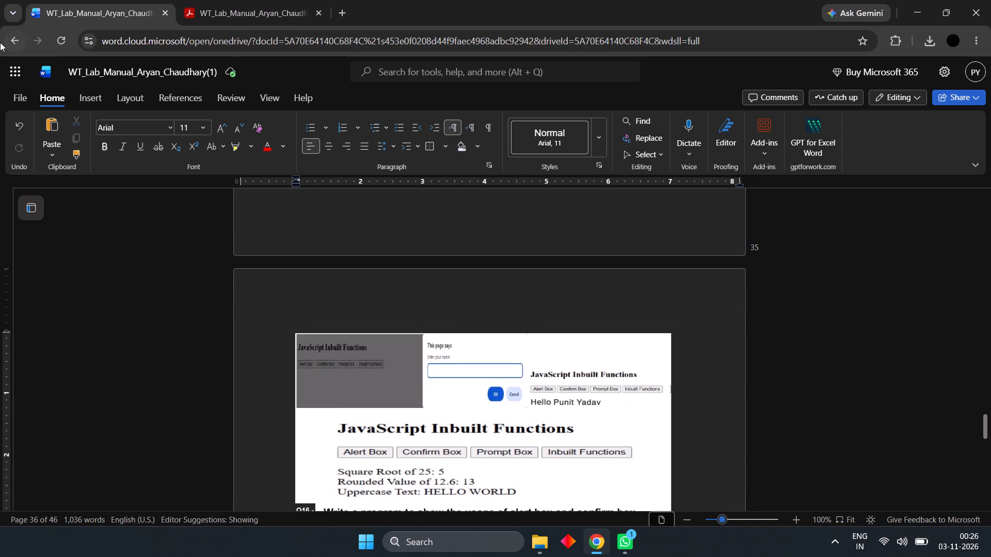
pyautogui.click(20, 94)
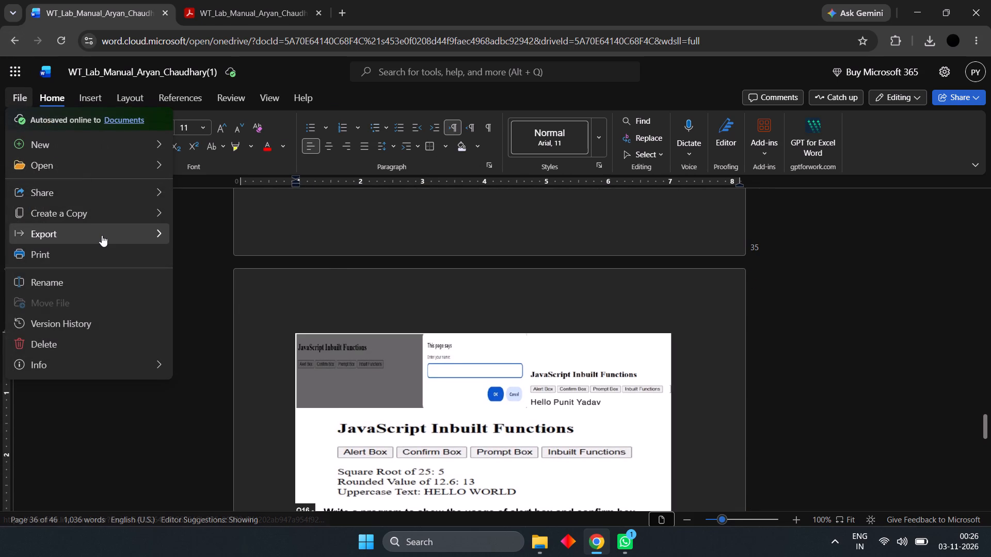
pyautogui.moveTo(103, 228); pyautogui.dragTo(124, 228)
pyautogui.click(159, 231)
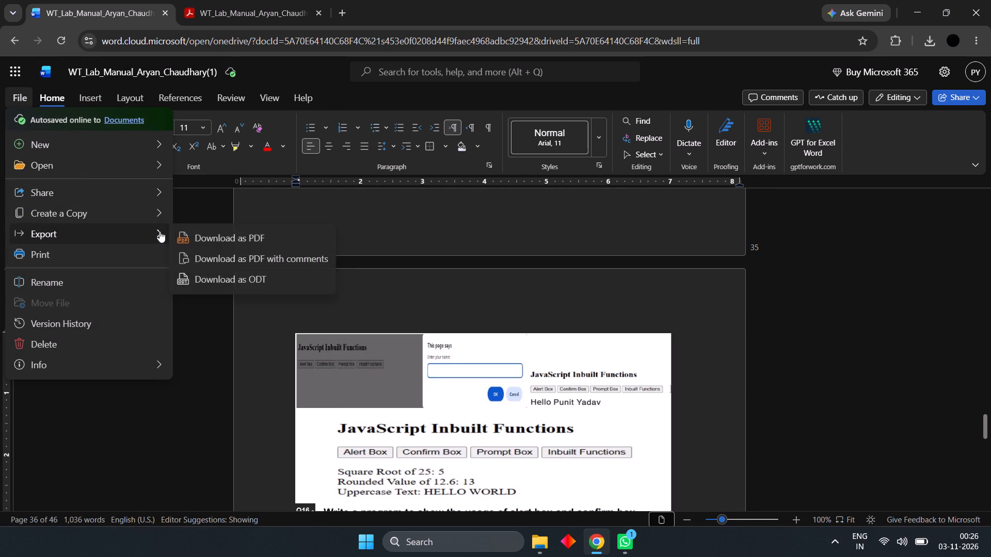
pyautogui.click(162, 235)
pyautogui.click(141, 236)
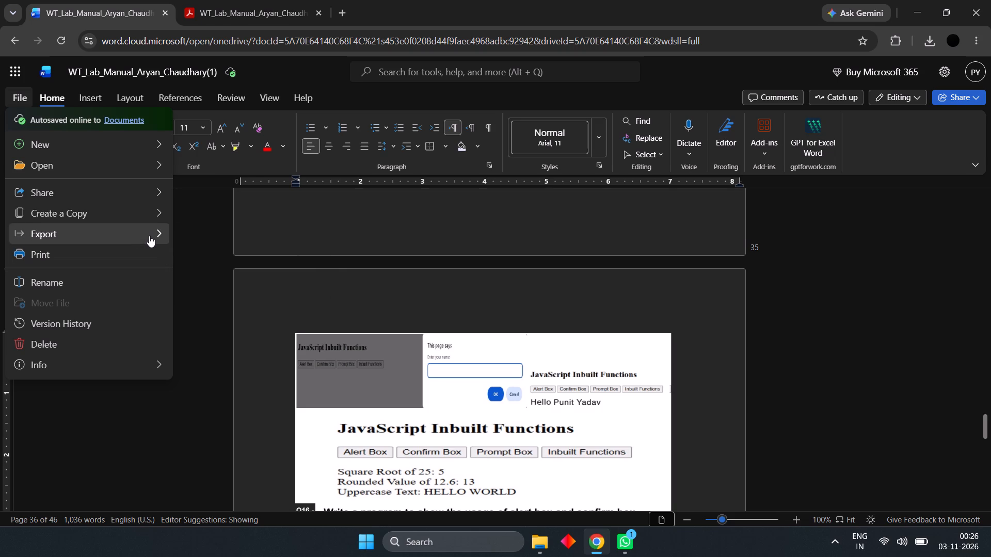
pyautogui.click(150, 235)
pyautogui.click(150, 235)
pyautogui.click(223, 238)
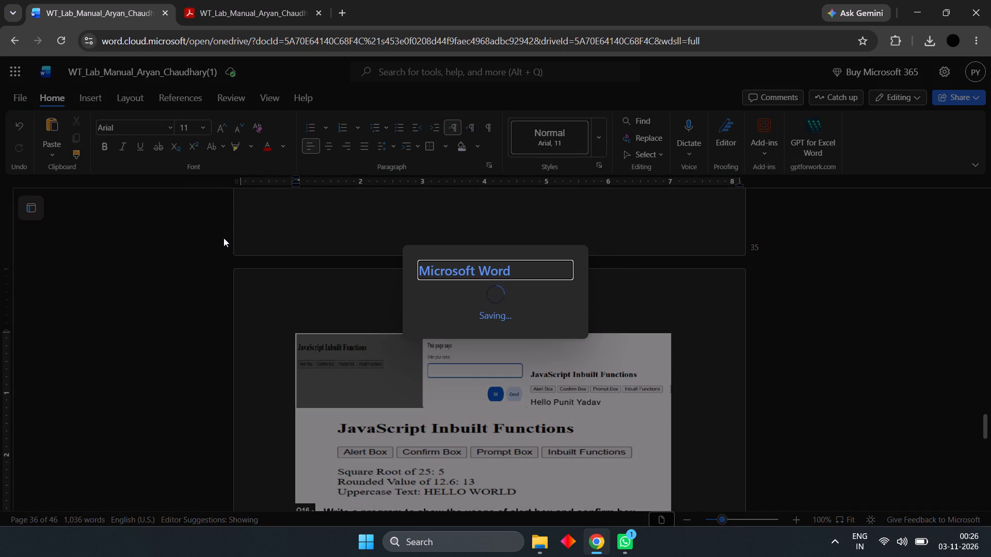
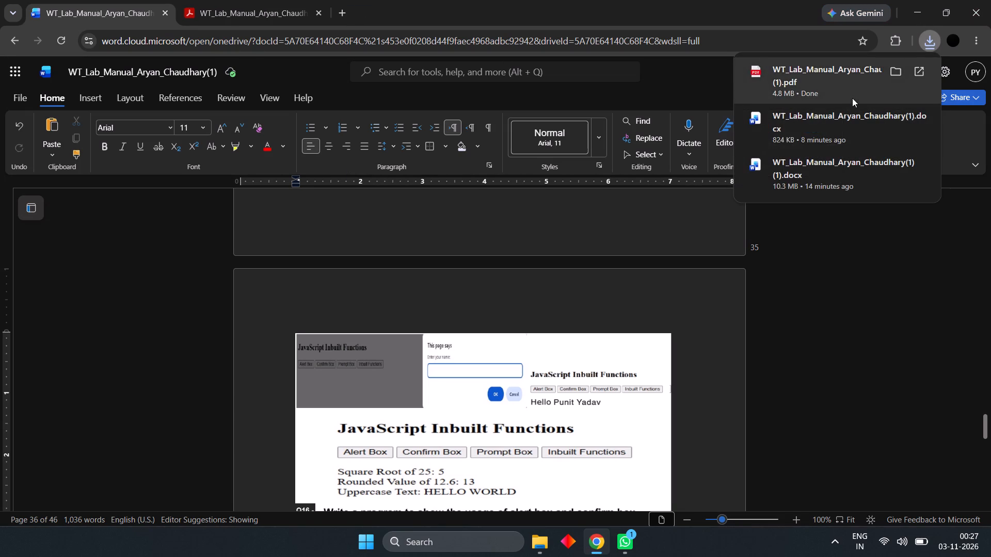
# Open the newly exported lab manual PDF and check its cover page details and the opening question pages.
pyautogui.click(850, 97)
pyautogui.scroll(1, 850, 97)
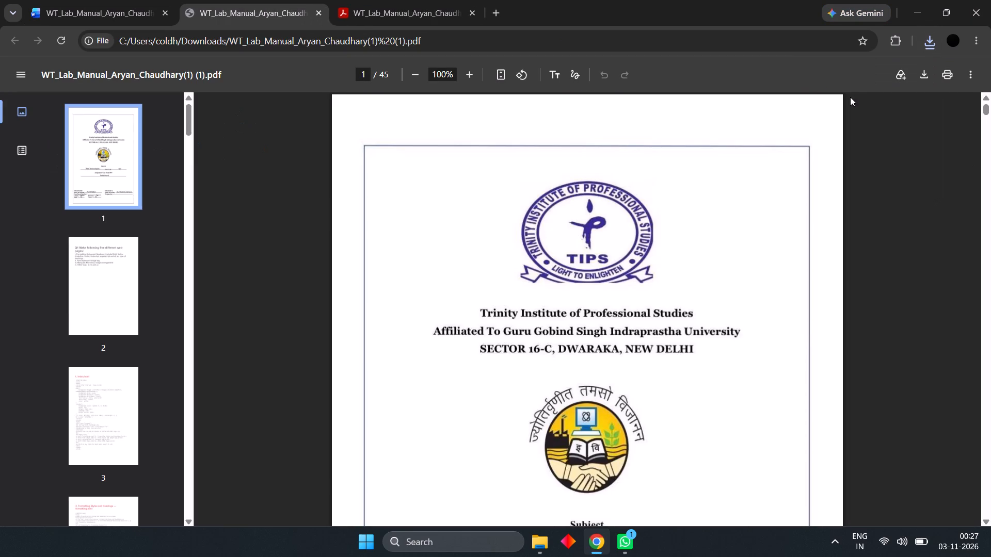
pyautogui.scroll(1, 850, 97)
pyautogui.scroll(-1, 850, 97)
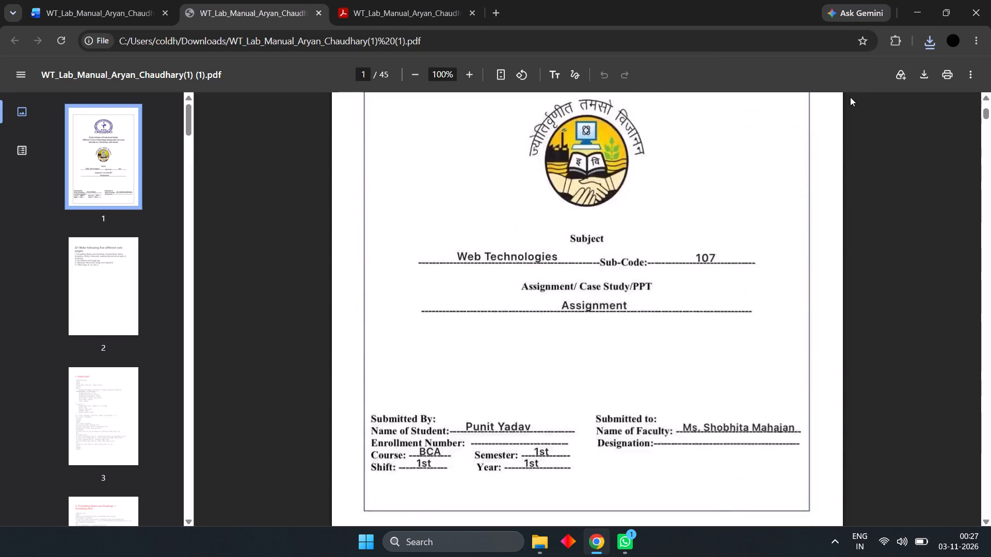
pyautogui.scroll(-6, 850, 97)
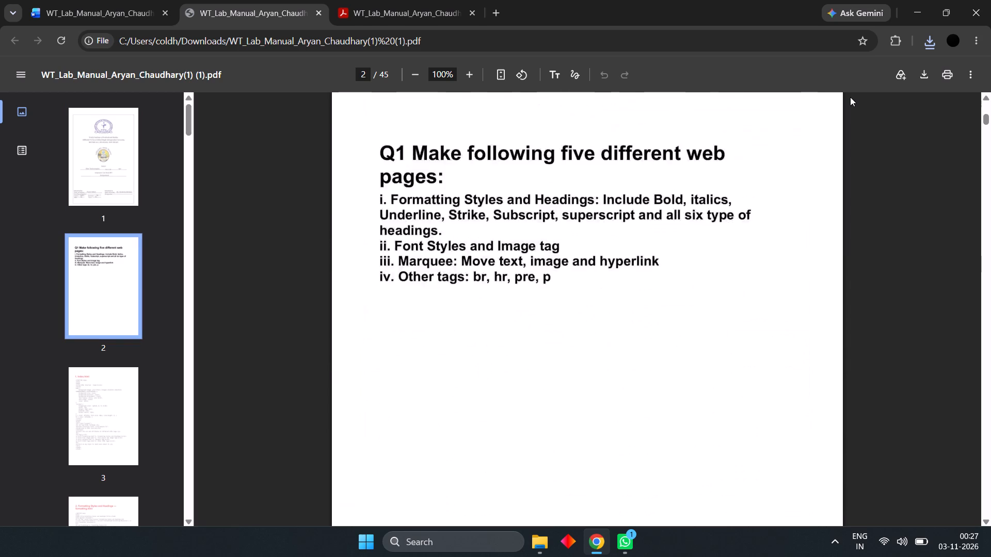
pyautogui.scroll(-8, 850, 97)
pyautogui.scroll(-20, 850, 97)
pyautogui.scroll(-1, 850, 97)
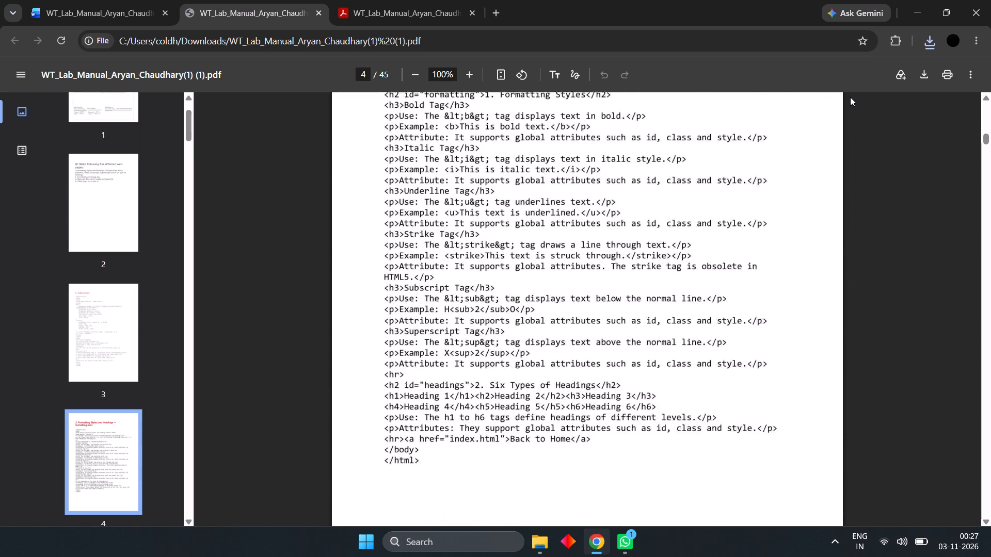
pyautogui.scroll(-10, 850, 97)
pyautogui.scroll(-19, 850, 97)
pyautogui.scroll(-7, 850, 97)
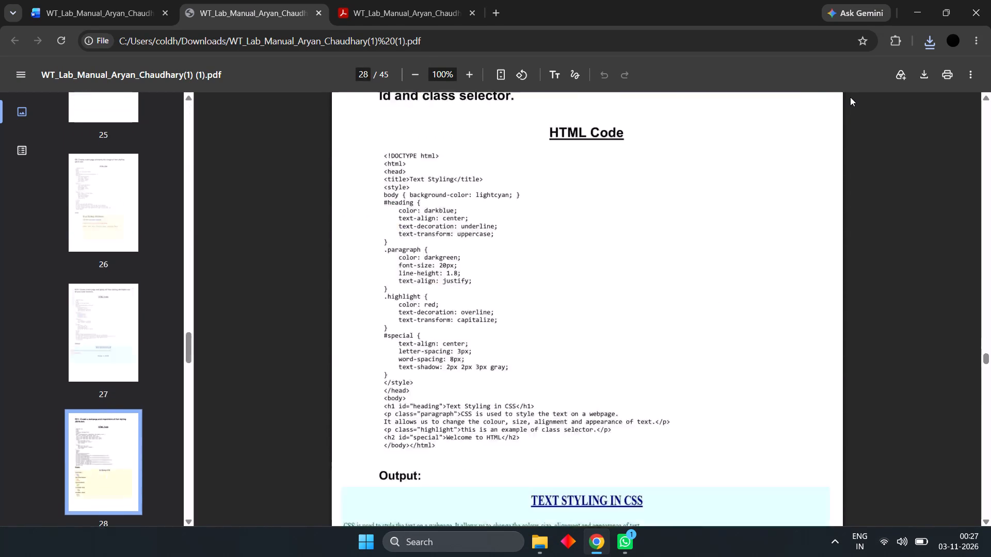
# Examine the code and output pictures for Q10 through Q14 in the exported PDF.
pyautogui.scroll(-7, 850, 97)
pyautogui.scroll(7, 850, 97)
pyautogui.scroll(-1, 850, 97)
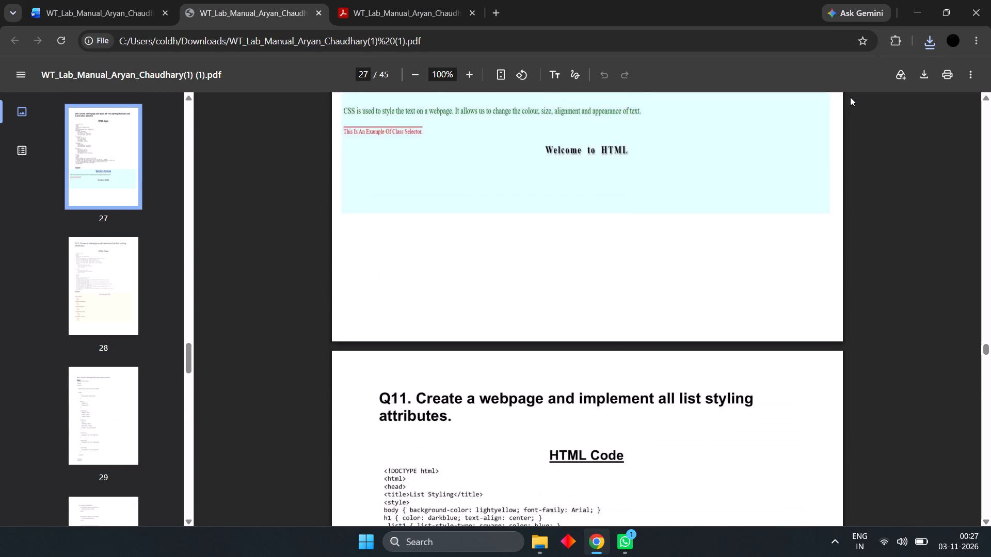
pyautogui.scroll(-10, 850, 97)
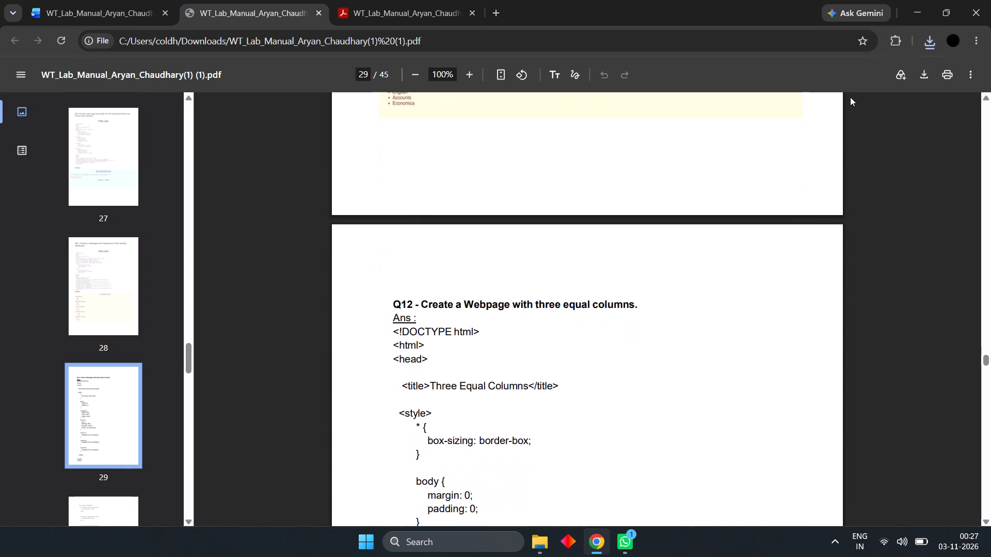
pyautogui.scroll(-12, 850, 97)
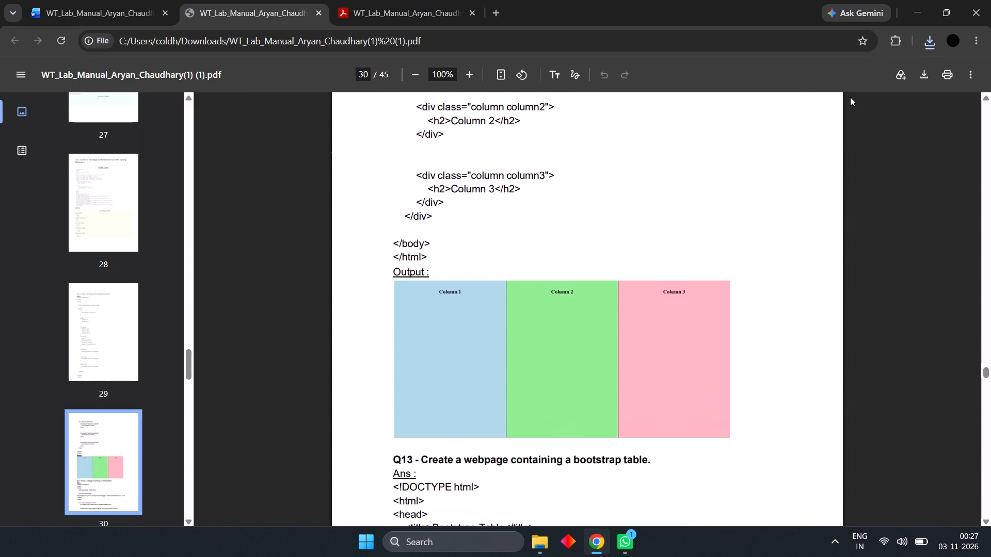
pyautogui.scroll(-14, 850, 97)
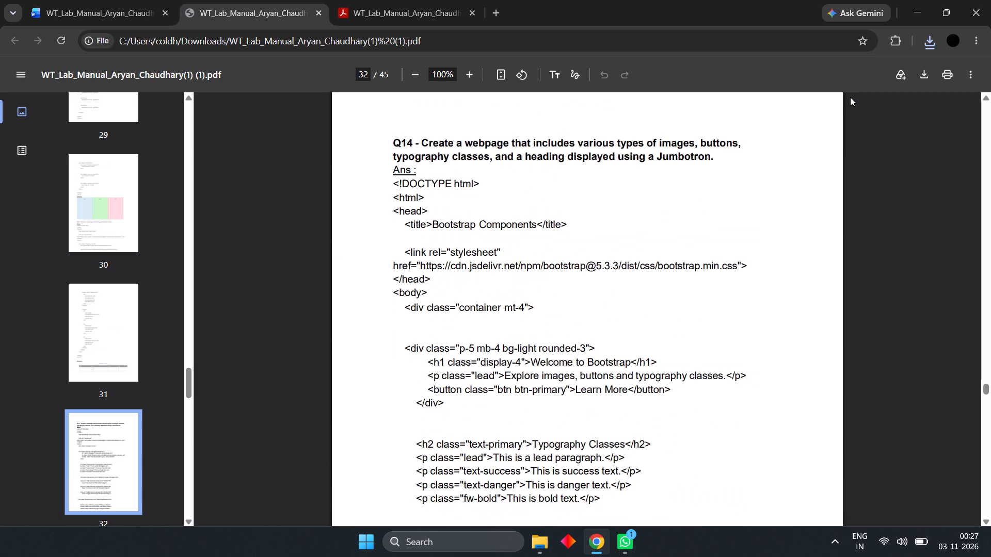
pyautogui.scroll(2, 850, 97)
pyautogui.scroll(-2, 850, 97)
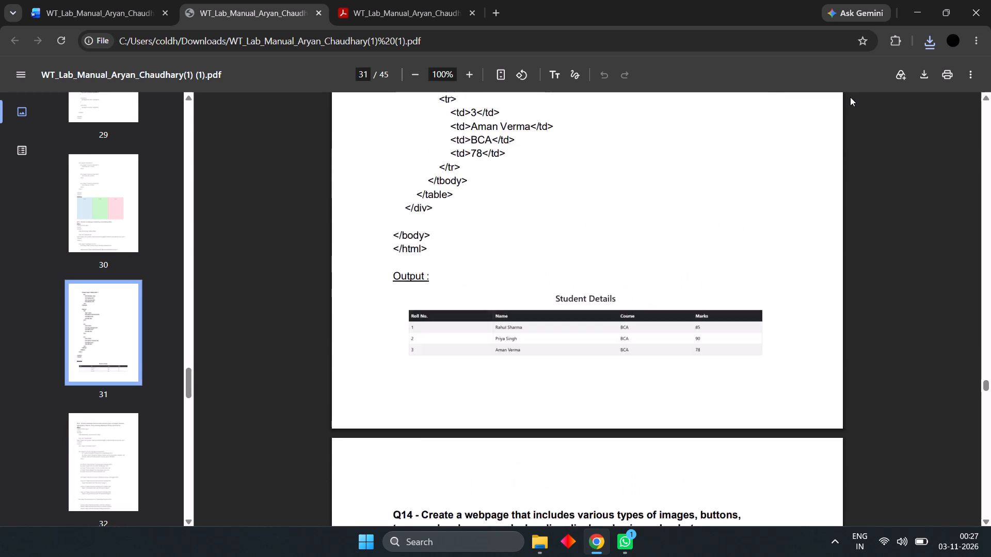
pyautogui.scroll(-2, 850, 97)
pyautogui.scroll(4, 850, 97)
pyautogui.scroll(-3, 850, 97)
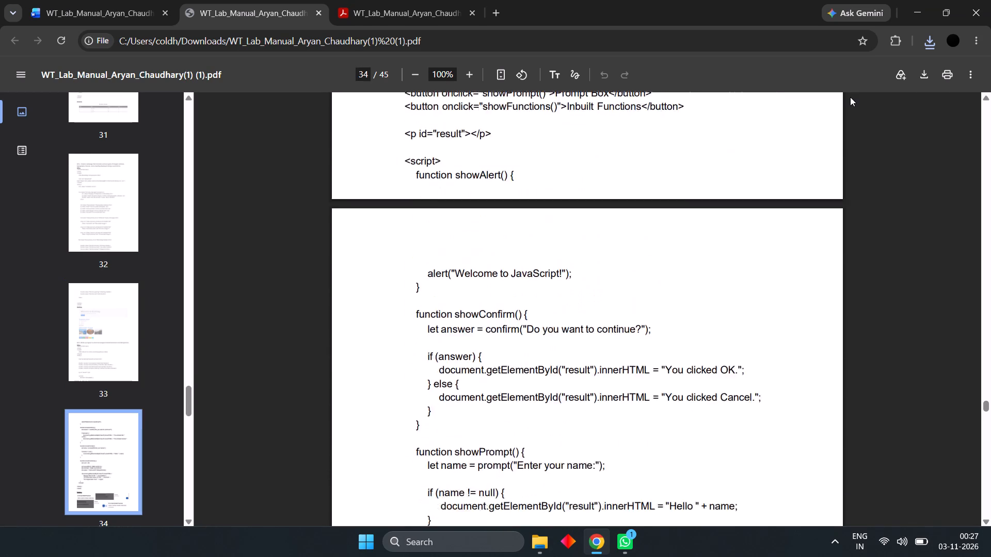
# Inspect the Q15 and Q16 output pictures in the exported PDF, including the replaced student name.
pyautogui.scroll(-7, 850, 97)
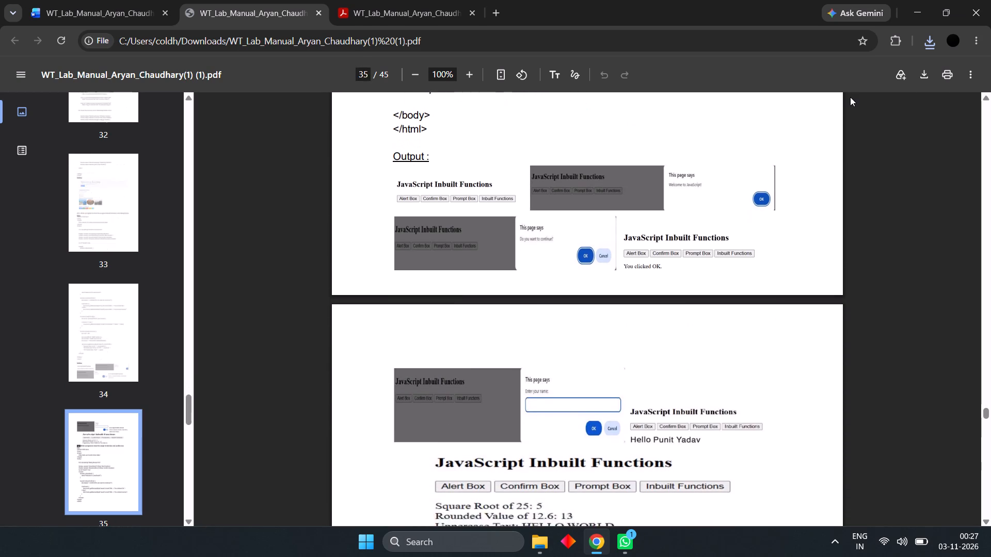
pyautogui.scroll(-4, 850, 97)
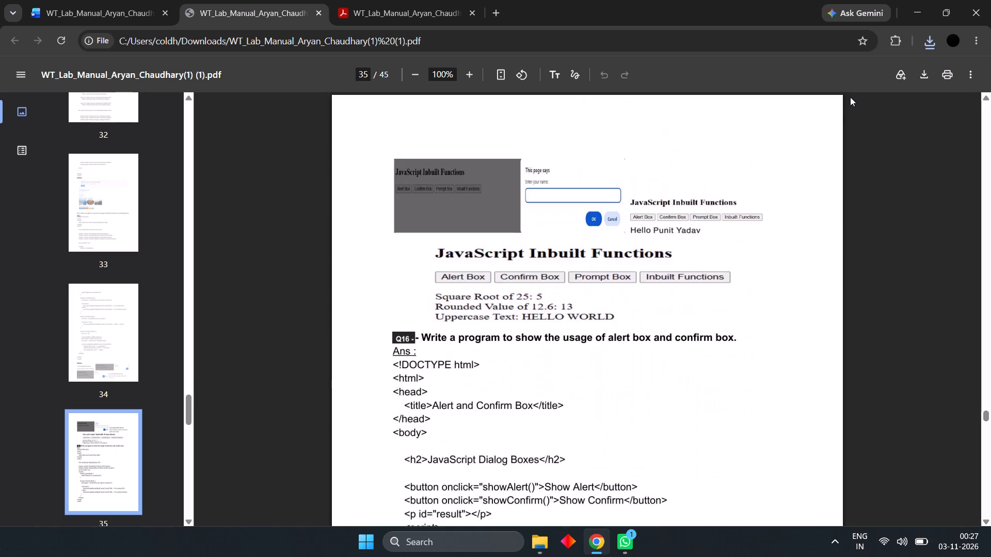
pyautogui.scroll(-6, 850, 97)
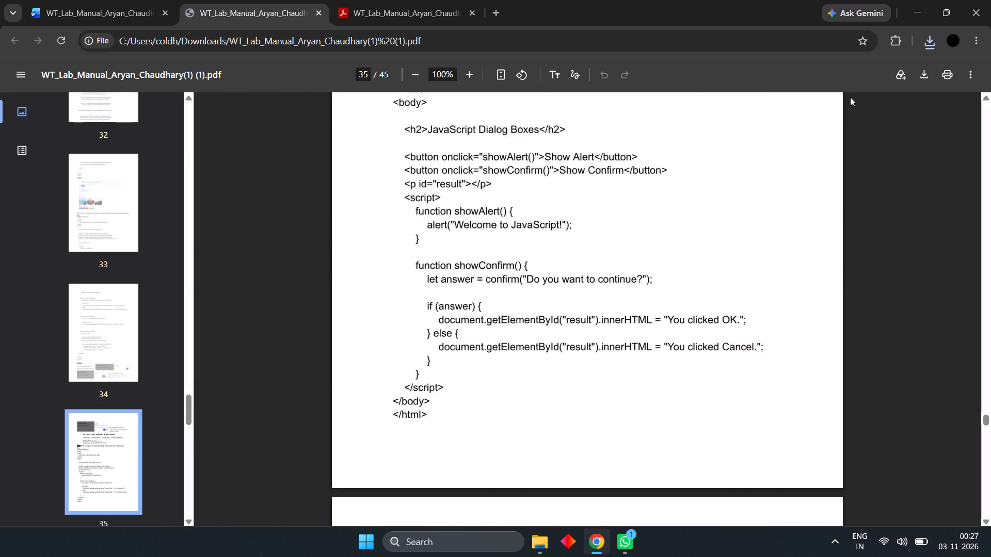
pyautogui.scroll(-5, 850, 97)
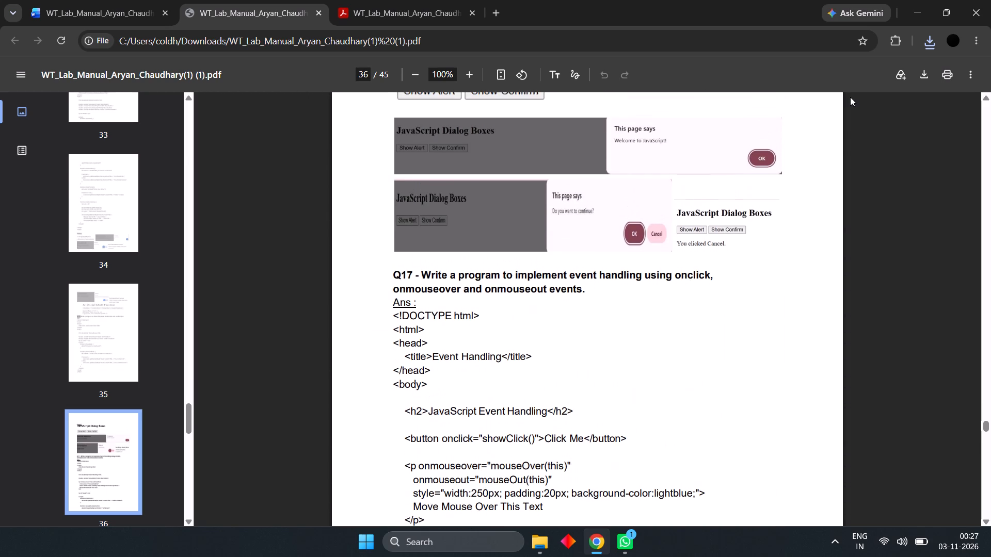
# Inspect the Q17 event handling and Q18 date, math and string outputs in the exported PDF.
pyautogui.scroll(-7, 850, 97)
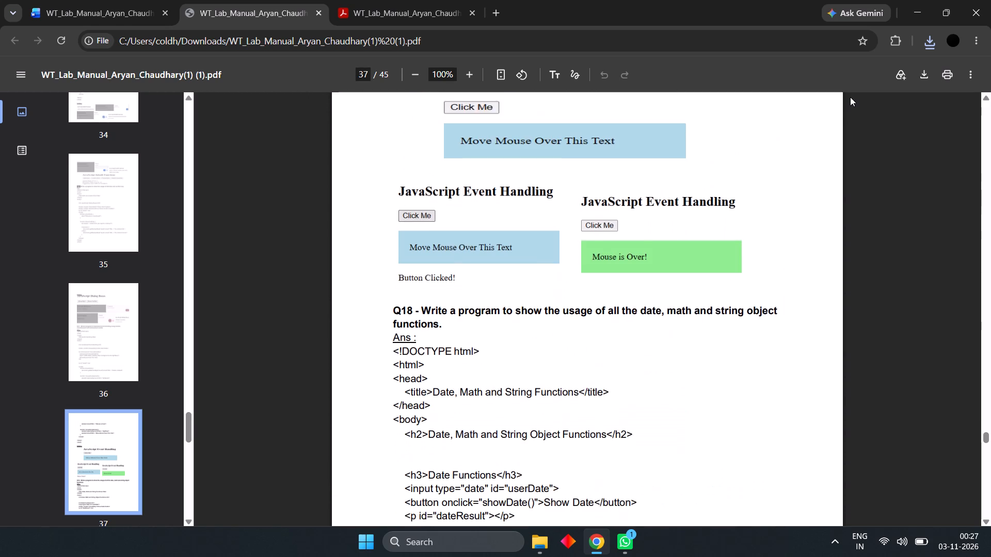
pyautogui.scroll(-10, 850, 97)
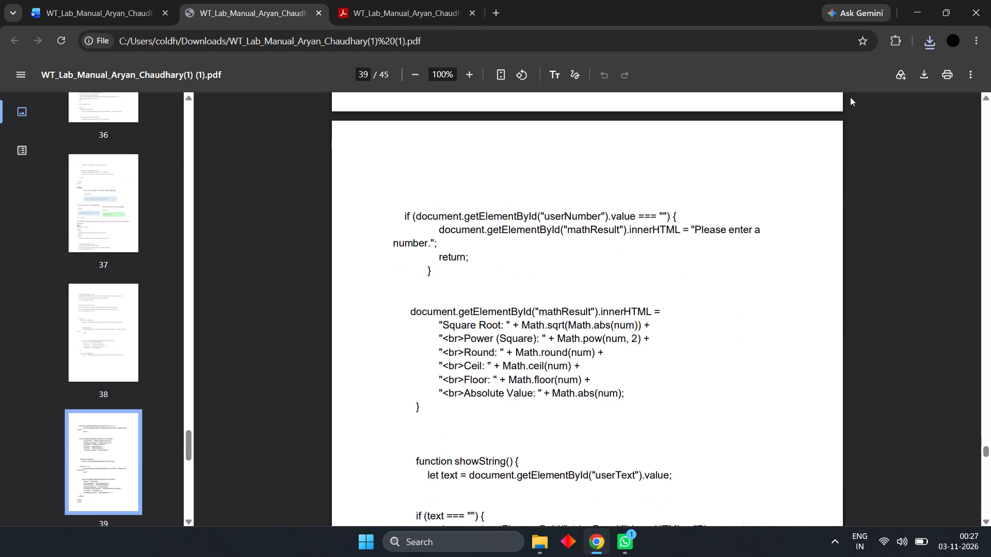
pyautogui.scroll(-11, 850, 97)
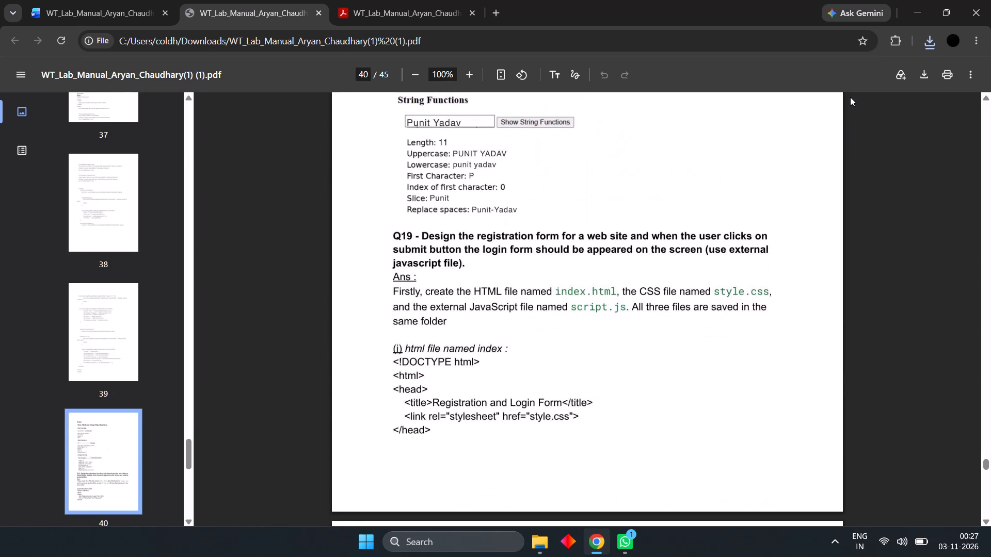
pyautogui.scroll(3, 850, 97)
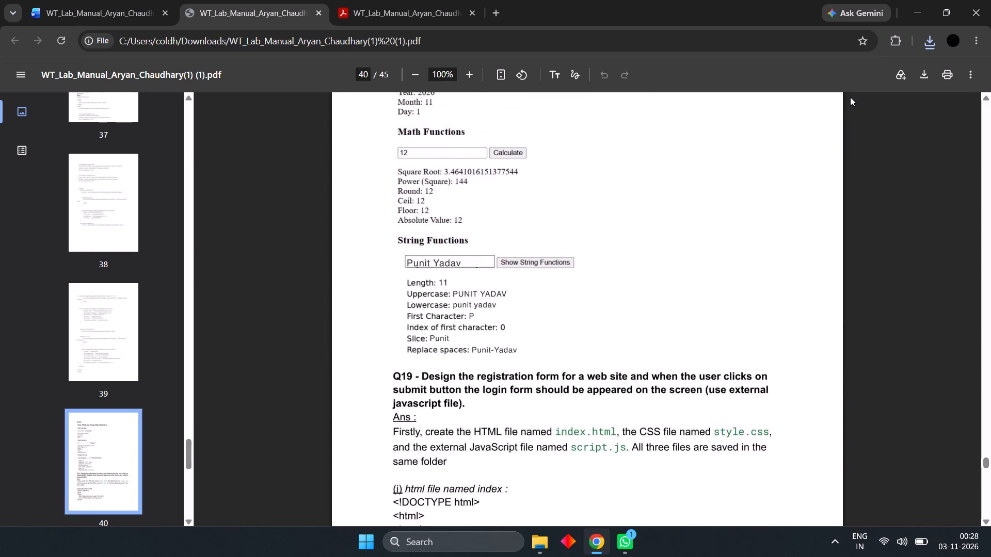
pyautogui.scroll(-3, 850, 97)
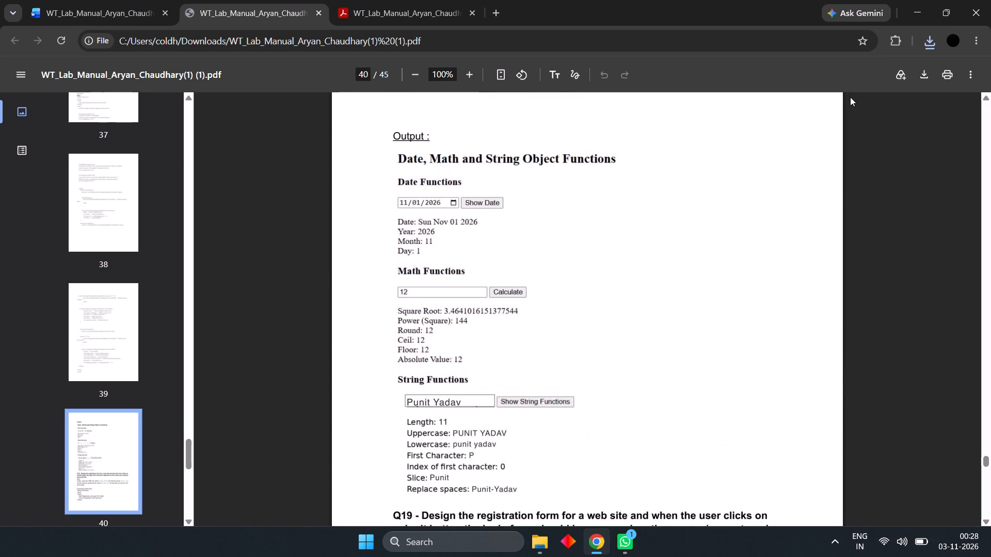
pyautogui.scroll(-8, 850, 97)
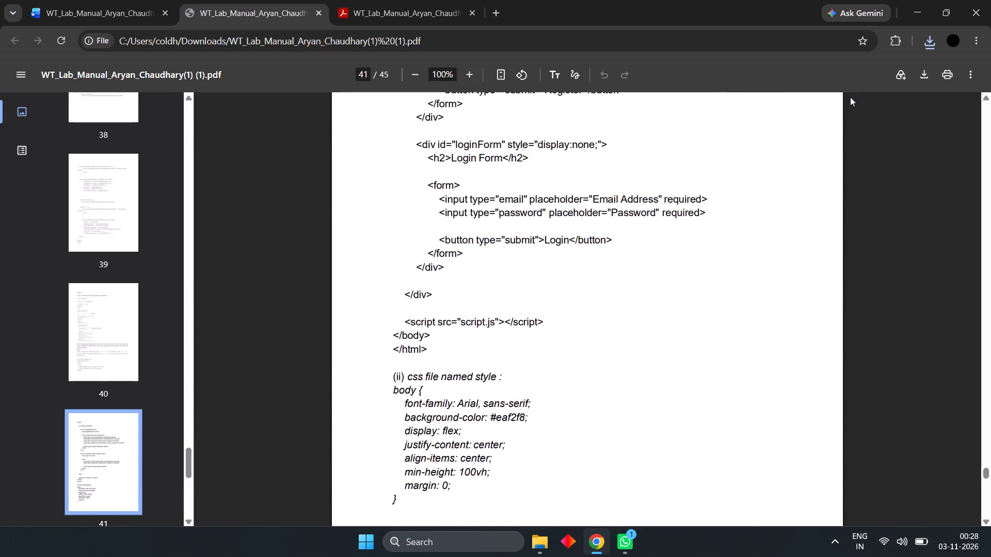
# Review the Q19 registration and login form pictures and the Q20 zebra striped table through the PDF's last page.
pyautogui.scroll(-12, 850, 97)
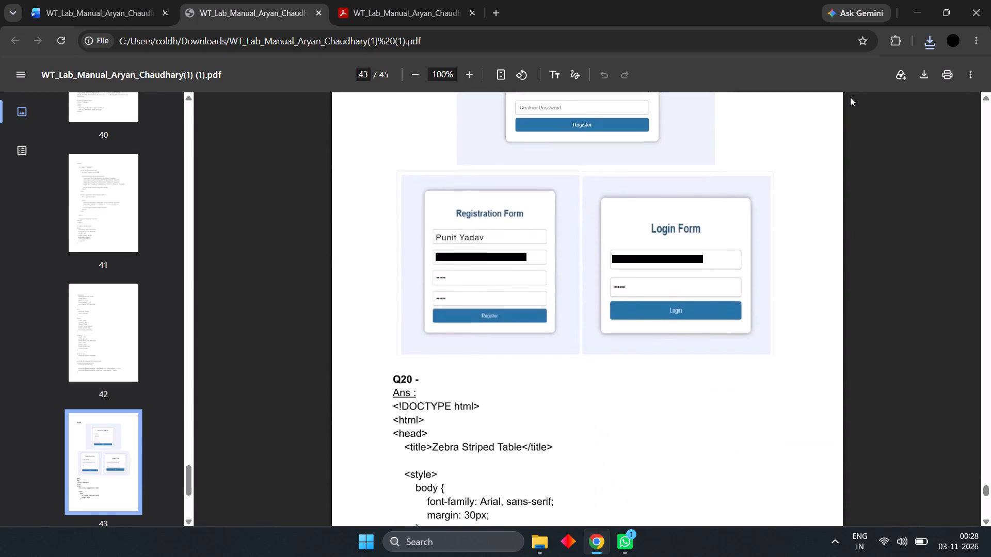
pyautogui.scroll(-1, 850, 97)
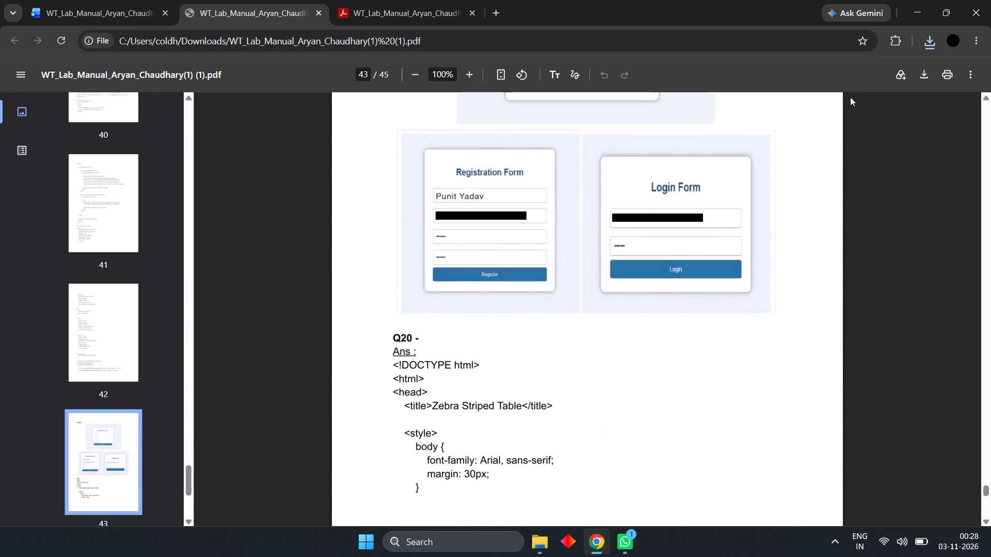
pyautogui.scroll(4, 850, 97)
pyautogui.scroll(-1, 850, 97)
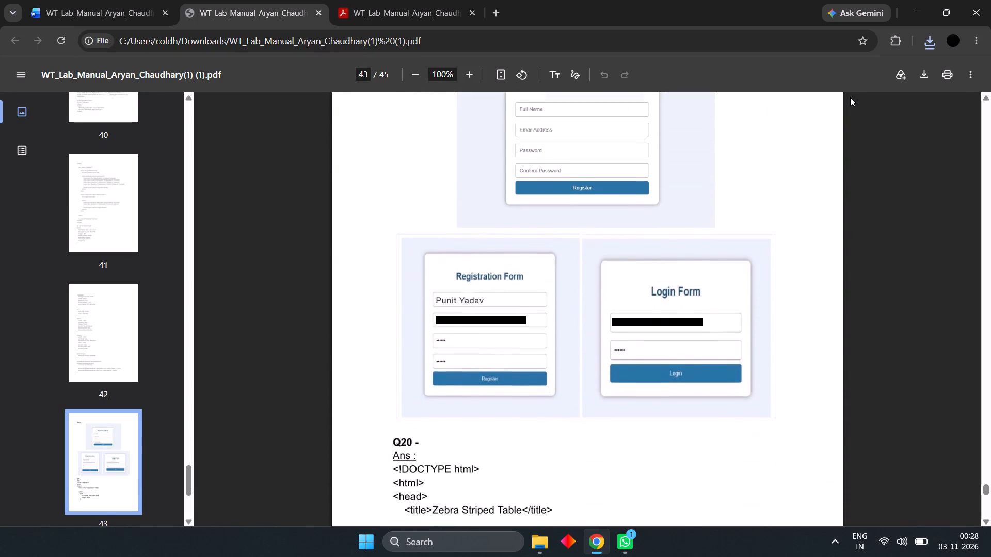
pyautogui.scroll(-1, 850, 97)
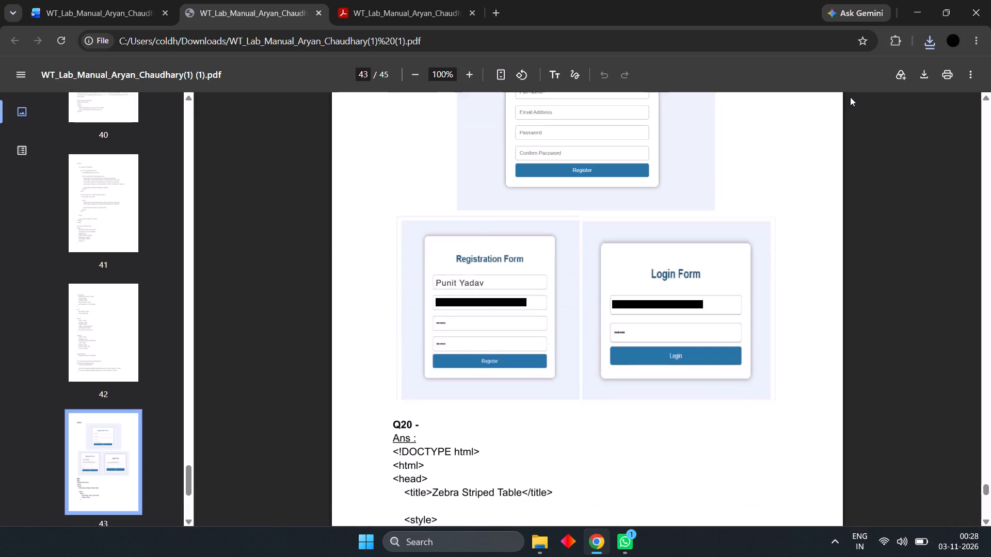
pyautogui.scroll(-5, 850, 97)
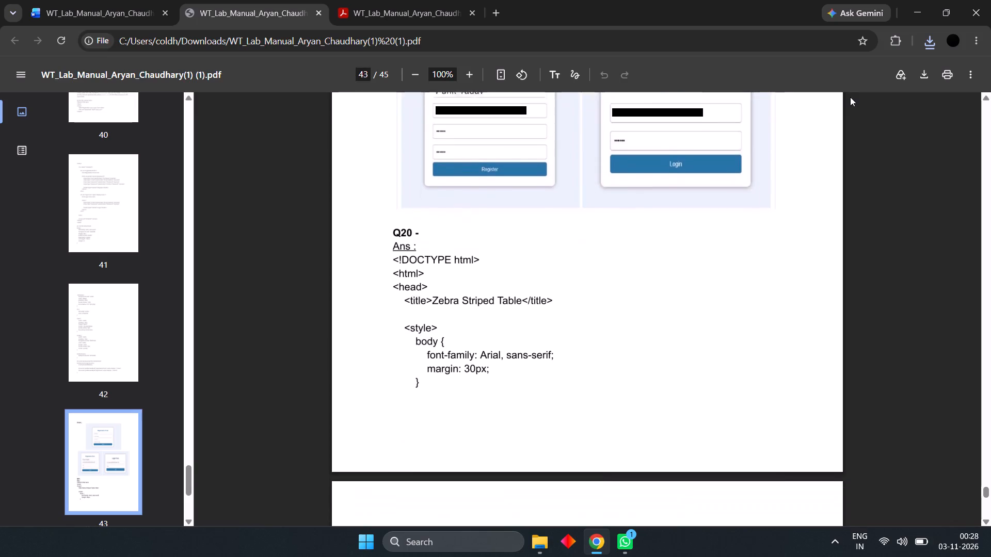
pyautogui.scroll(-19, 850, 97)
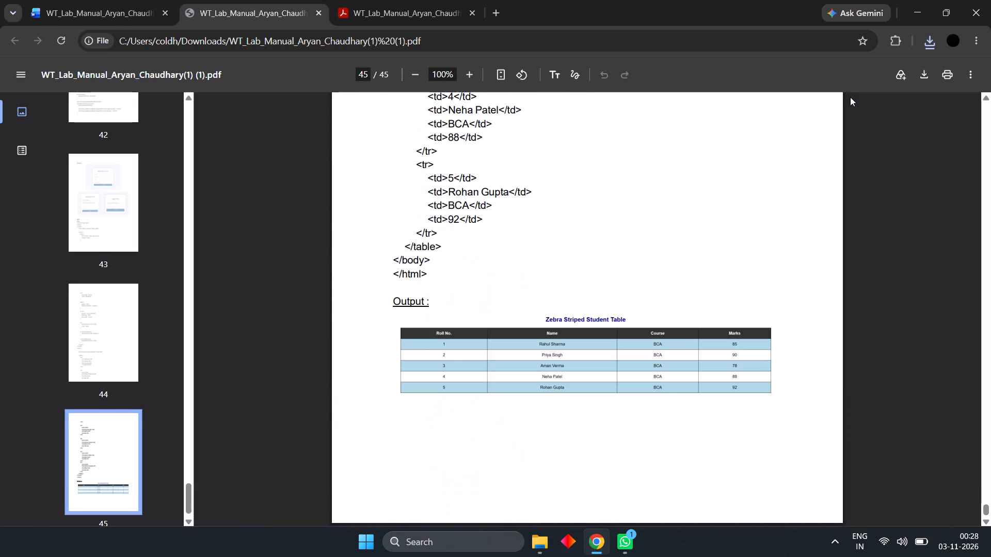
pyautogui.scroll(-3, 850, 97)
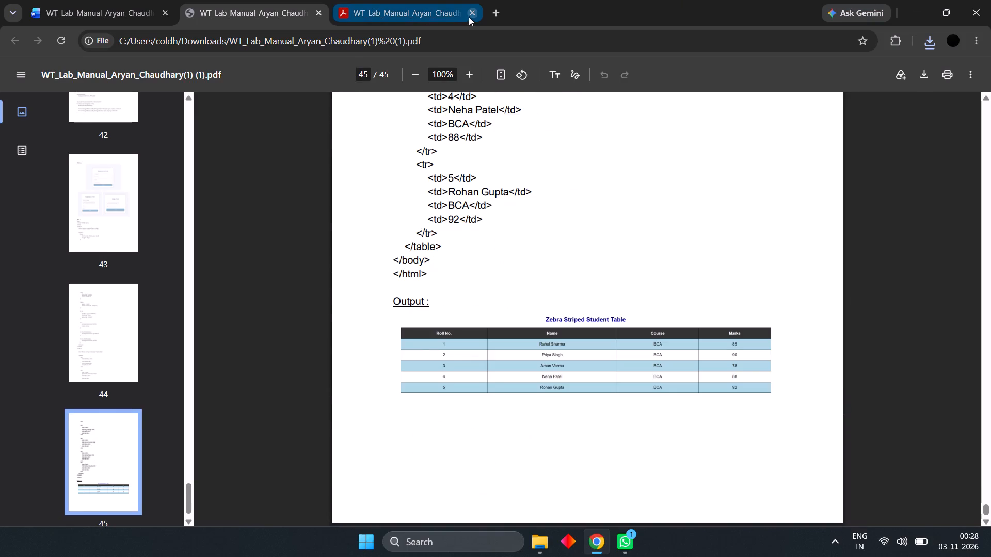
# Close the Adobe Acrobat conversion page without saving its changes, and close the Chrome window.
pyautogui.click(469, 15)
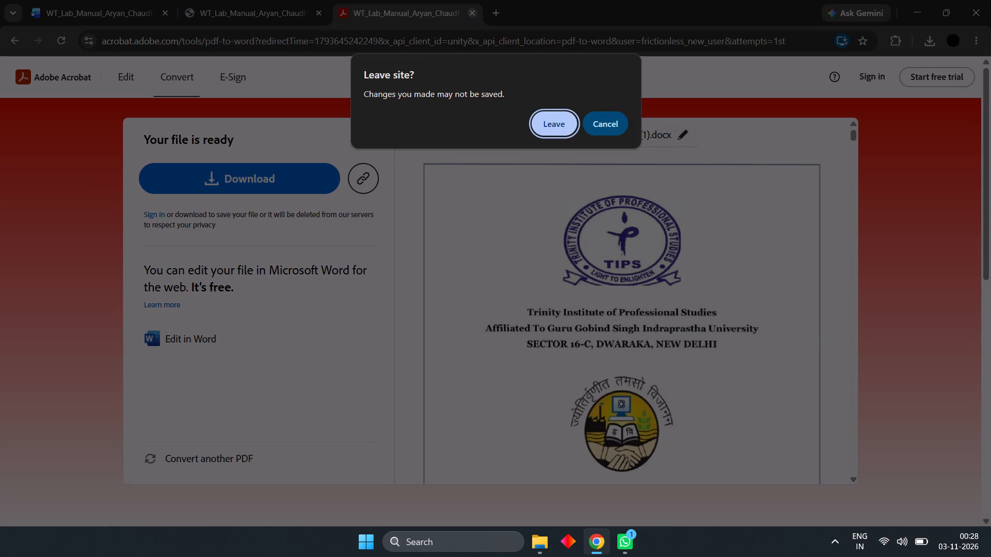
pyautogui.click(541, 129)
pyautogui.click(990, 0)
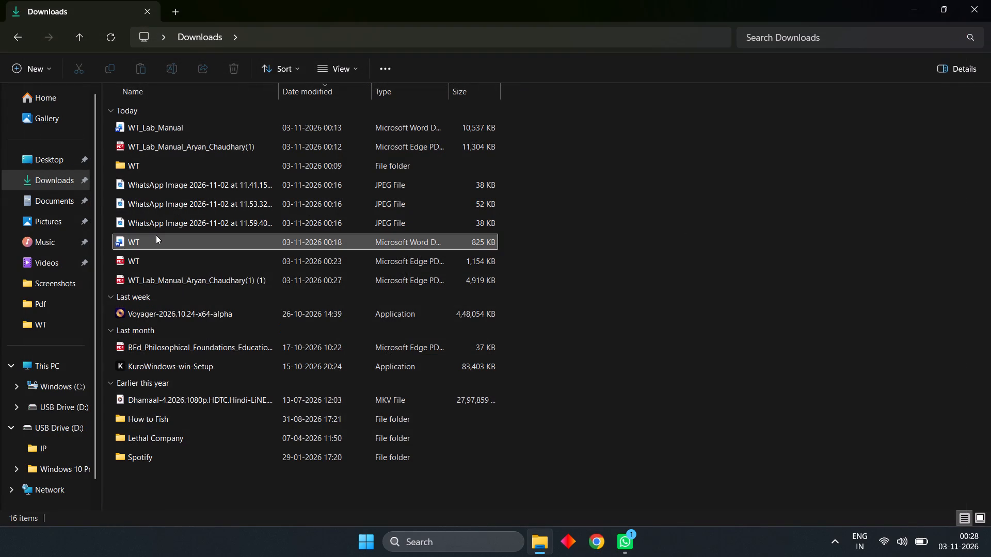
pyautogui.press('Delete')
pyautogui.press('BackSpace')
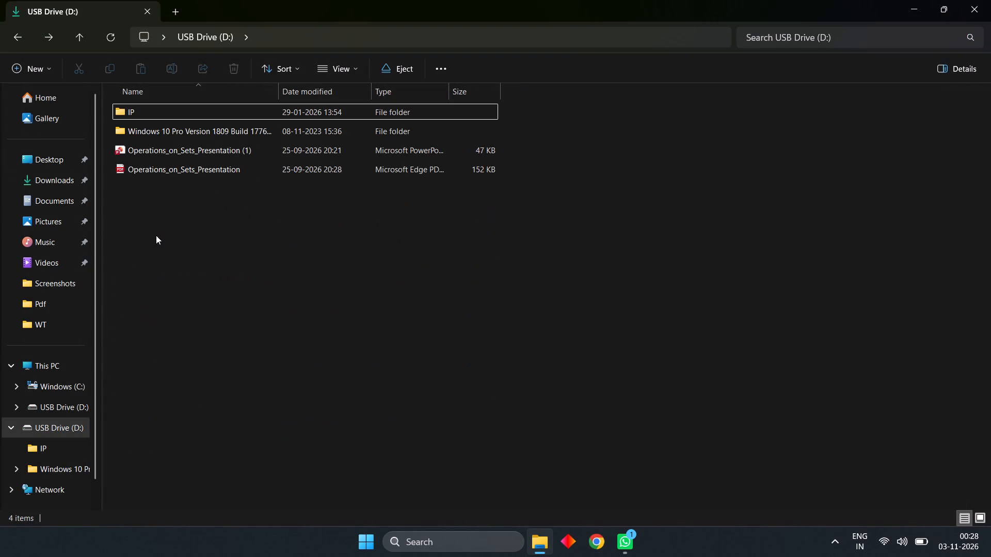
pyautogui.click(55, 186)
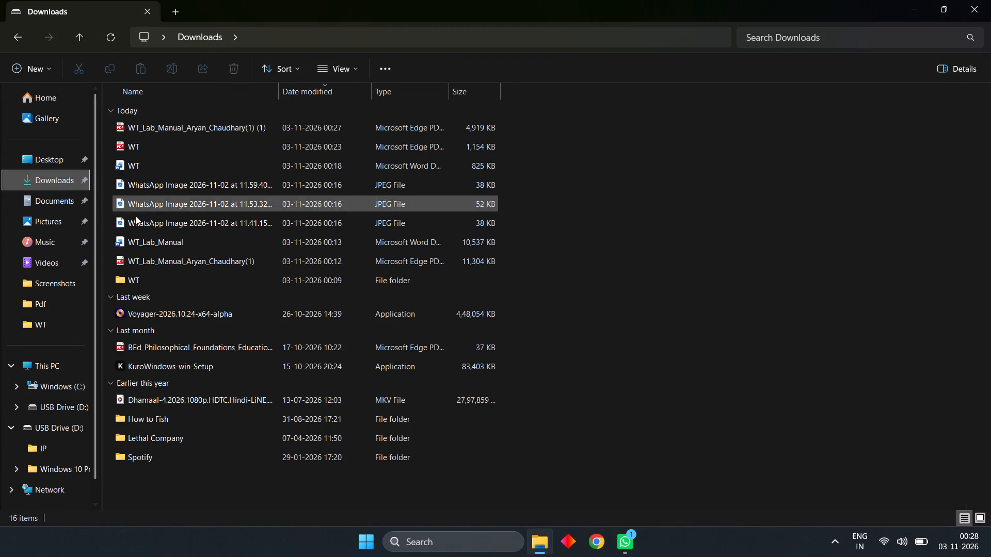
# Open the newly exported lab manual PDF from Downloads and check the student details on its cover page.
pyautogui.click(145, 245)
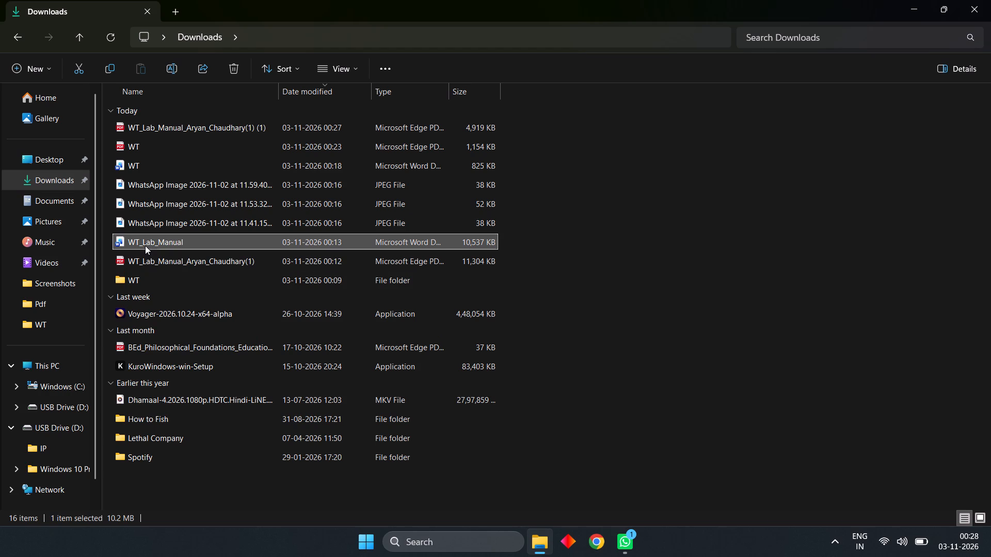
pyautogui.doubleClick(147, 128)
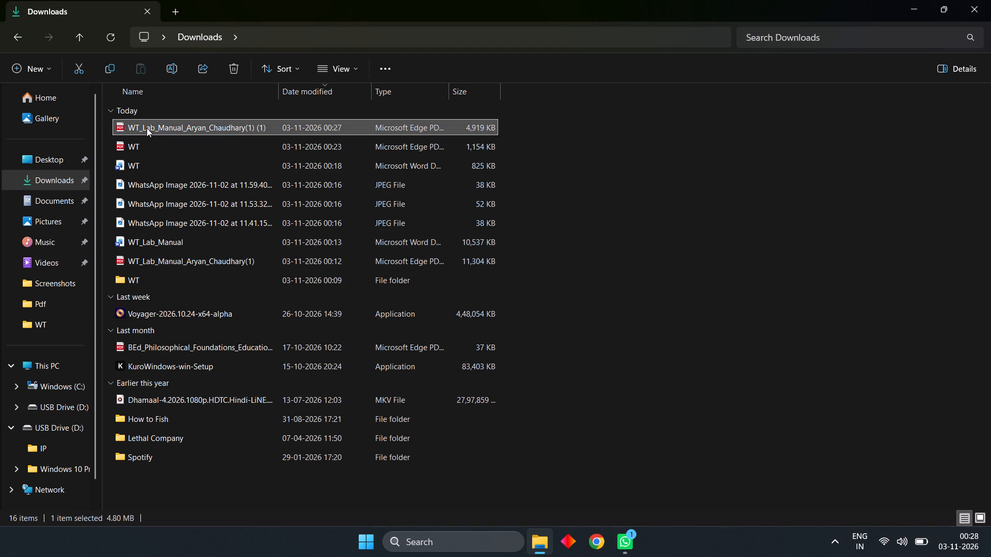
pyautogui.scroll(-3, 302, 311)
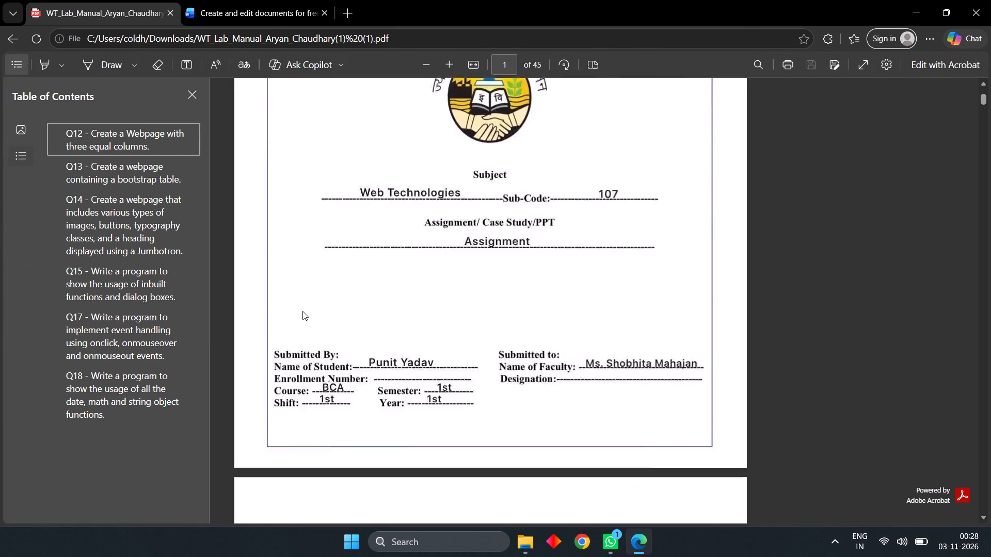
# Review the exported PDF through its last page, recheck the Q19 registration and login form pictures, and close the PDF viewer window.
pyautogui.scroll(-3, 302, 311)
pyautogui.scroll(-18, 302, 311)
pyautogui.scroll(-17, 302, 311)
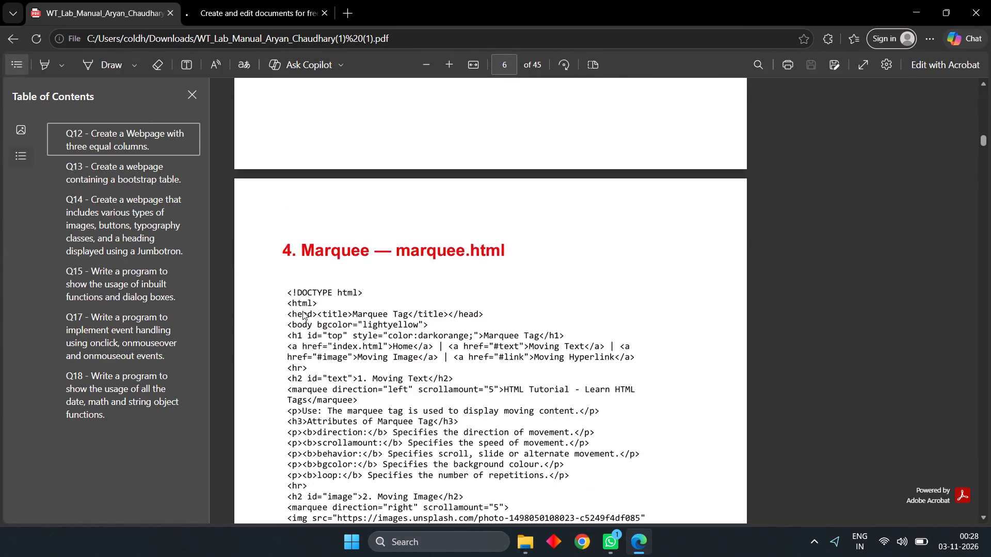
pyautogui.scroll(-20, 302, 311)
pyautogui.scroll(-20, 302, 311)
pyautogui.scroll(-20, 302, 311)
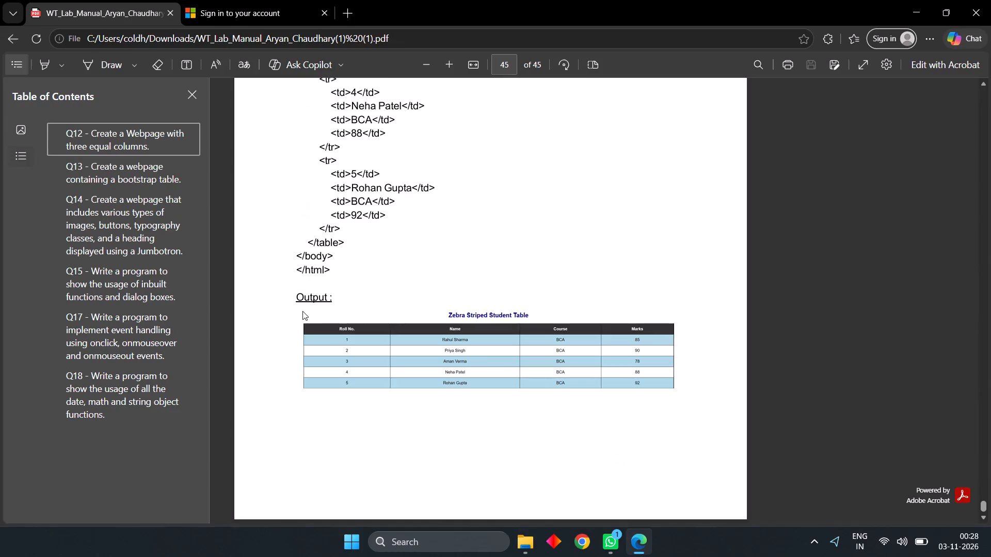
pyautogui.scroll(-10, 302, 311)
pyautogui.scroll(8, 302, 311)
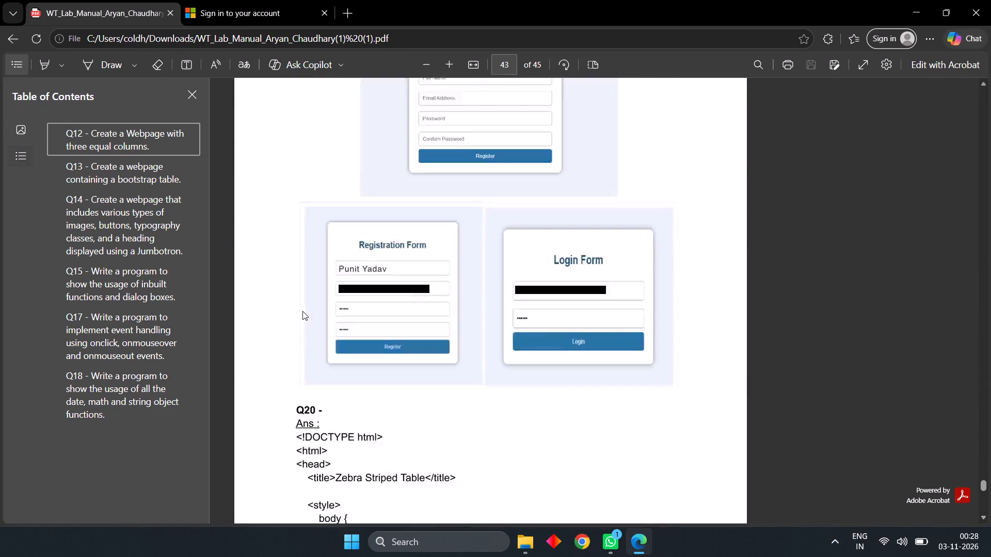
pyautogui.scroll(7, 302, 311)
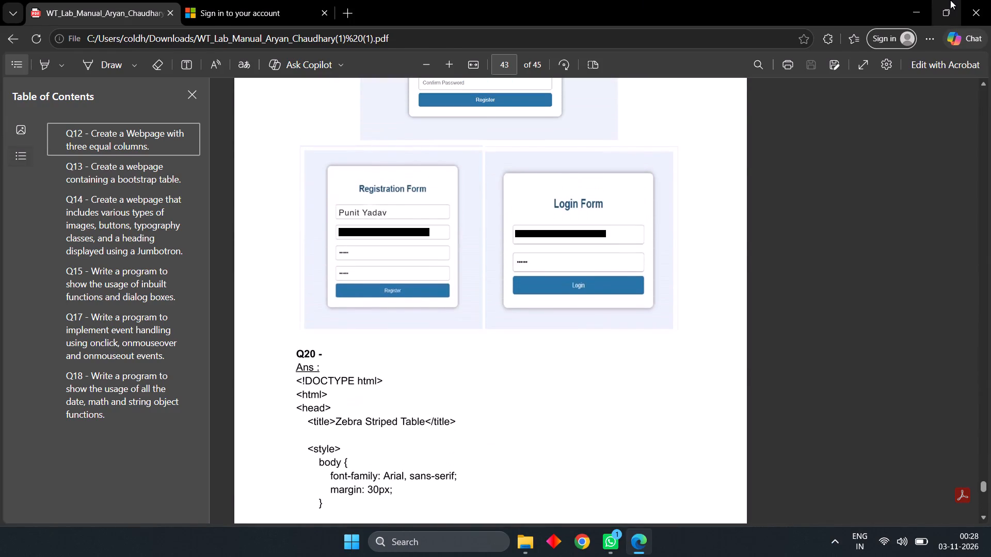
pyautogui.click(990, 1)
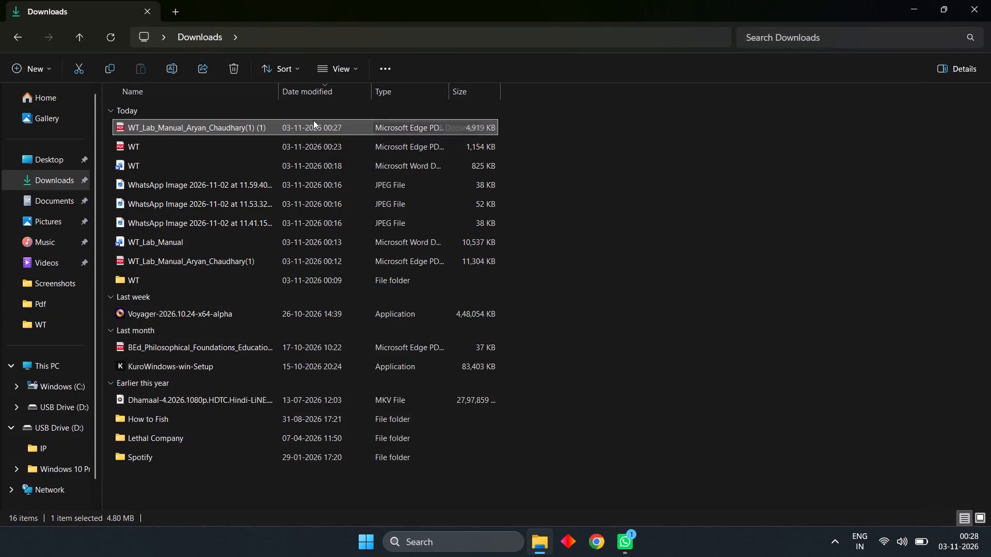
# Rename the newly exported lab manual PDF in Downloads as WT PRACTICAL FILE.
pyautogui.click(174, 74)
pyautogui.click(269, 126)
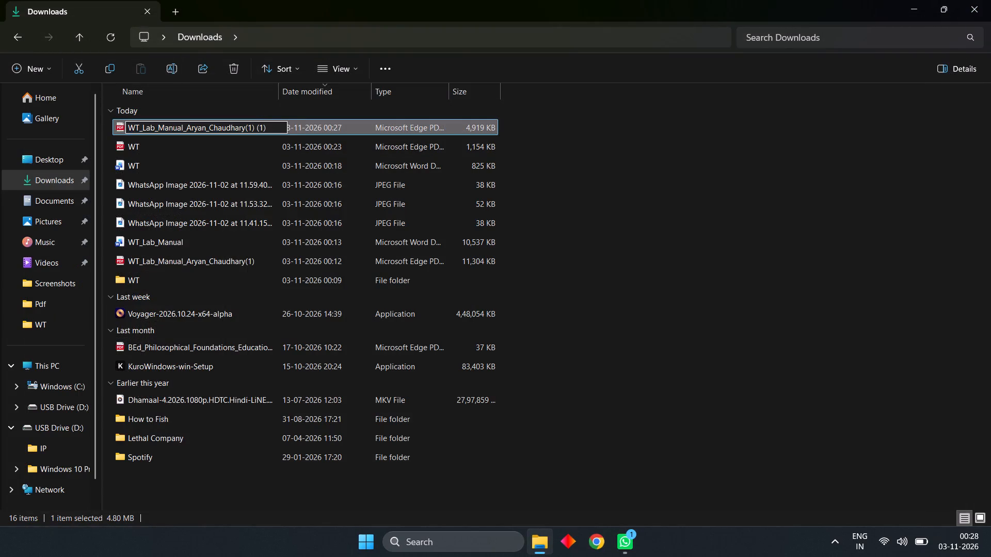
pyautogui.press('BackSpace')
pyautogui.press('BackSpace')
pyautogui.press('BackSpace')
pyautogui.press('BackSpace')
pyautogui.press('BackSpace')
pyautogui.press('BackSpace')
pyautogui.press('BackSpace')
pyautogui.press('BackSpace')
pyautogui.press('BackSpace')
pyautogui.press('BackSpace')
pyautogui.press('BackSpace')
pyautogui.press('BackSpace')
pyautogui.press('BackSpace')
pyautogui.press('BackSpace')
pyautogui.press('BackSpace')
pyautogui.press('BackSpace')
pyautogui.press('BackSpace')
pyautogui.press('BackSpace')
pyautogui.press('BackSpace')
pyautogui.press('BackSpace')
pyautogui.press('BackSpace')
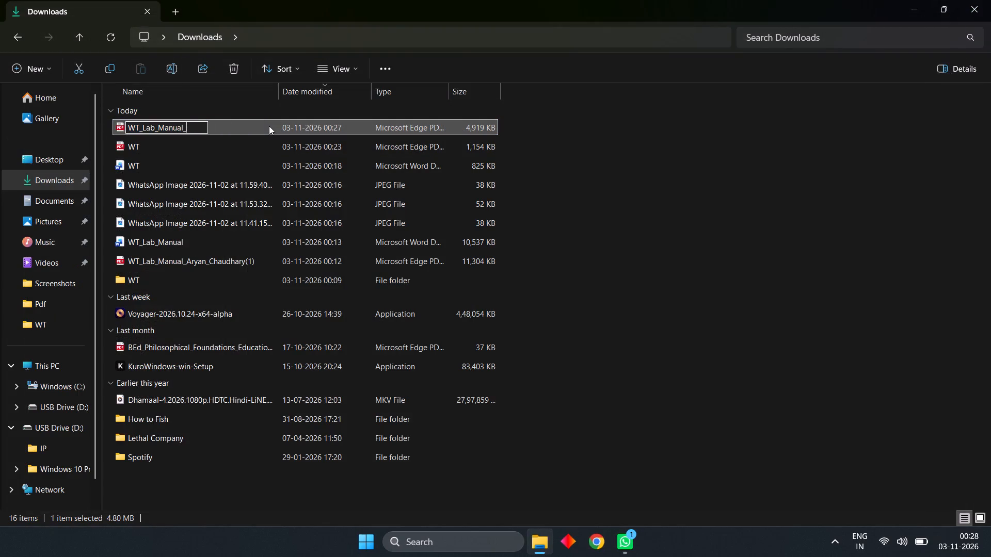
pyautogui.press('BackSpace')
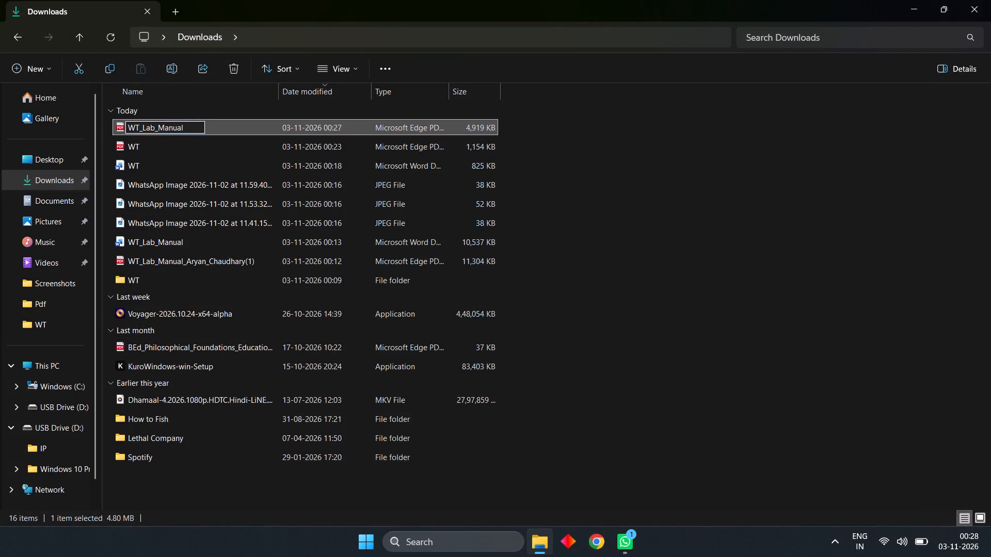
pyautogui.click(158, 127)
pyautogui.press('BackSpace')
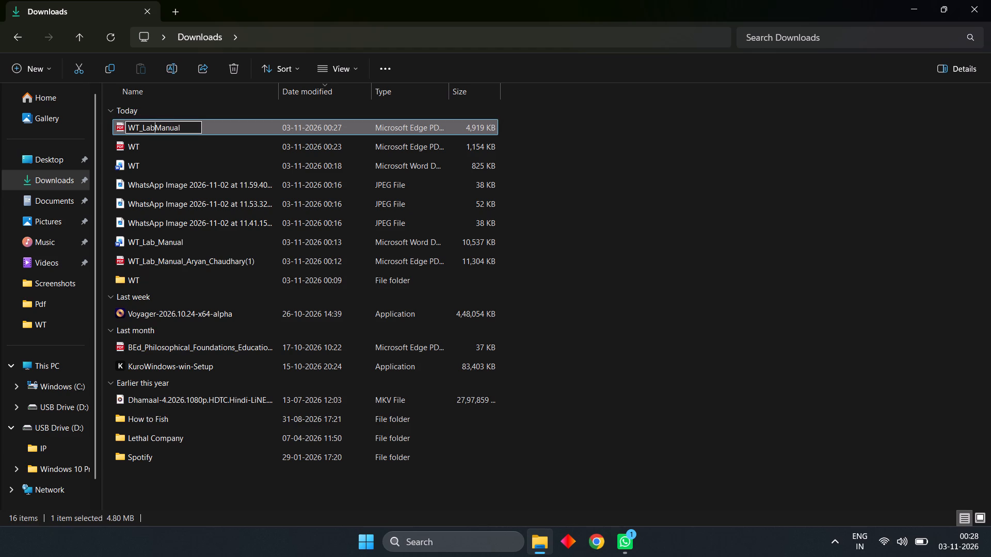
pyautogui.click(181, 128)
pyautogui.press('BackSpace')
pyautogui.press('BackSpace')
pyautogui.press('BackSpace')
pyautogui.press('BackSpace')
pyautogui.press('BackSpace')
pyautogui.press('BackSpace')
pyautogui.press('BackSpace')
pyautogui.press('BackSpace')
pyautogui.press('BackSpace')
pyautogui.press('BackSpace')
pyautogui.press('BackSpace')
pyautogui.press('BackSpace')
pyautogui.press('BackSpace')
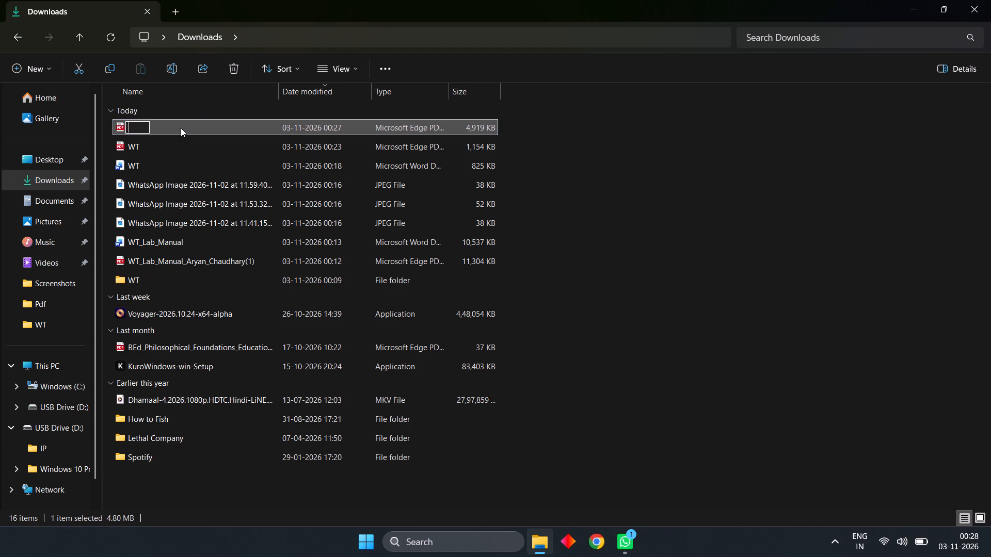
pyautogui.write('WT OR')
pyautogui.hotkey('shift', 'BackSpace')
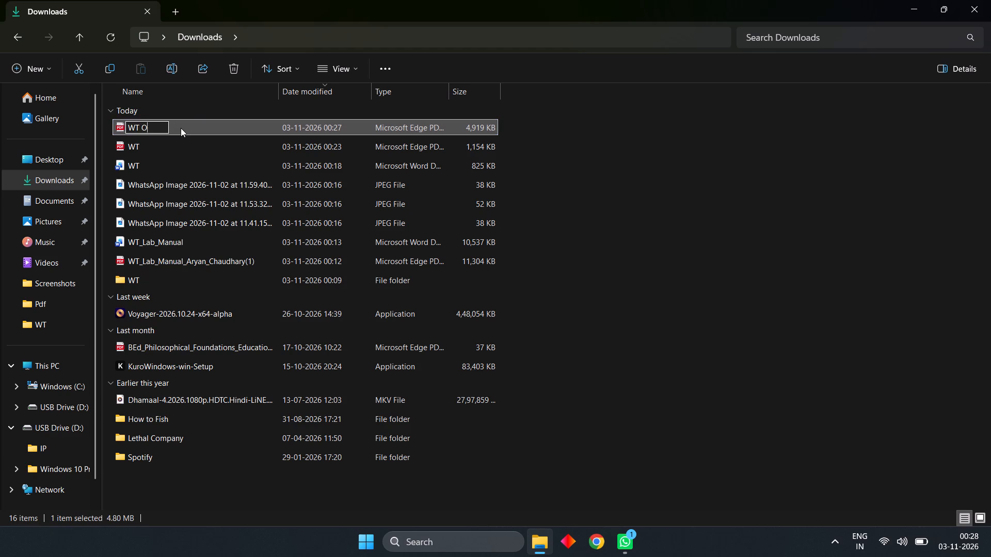
pyautogui.hotkey('shift', 'BackSpace')
pyautogui.write('PRACTICAL FILE')
pyautogui.press('Return')
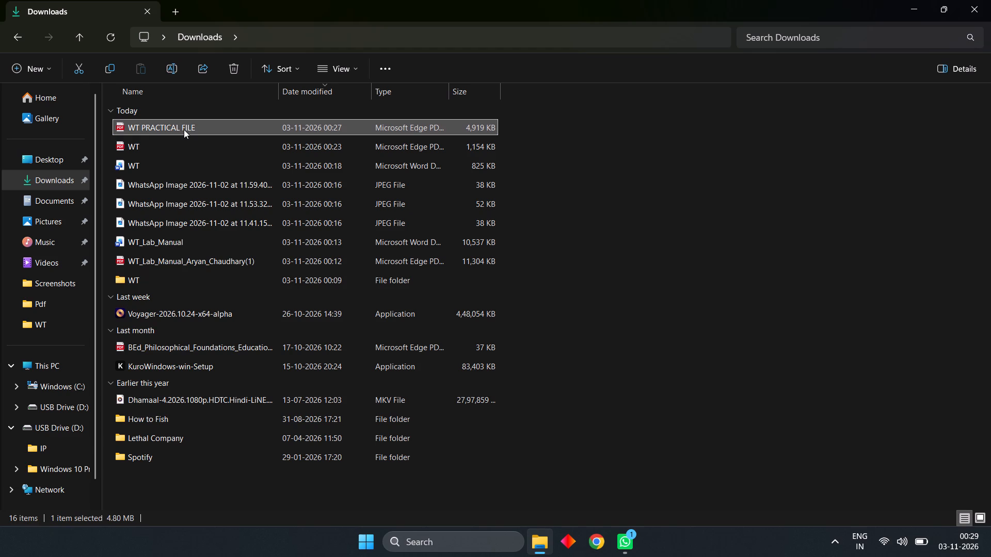
# Copy the WT PRACTICAL FILE PDF from Downloads to the root of USB Drive (D:).
pyautogui.moveTo(184, 128); pyautogui.dragTo(70, 458)
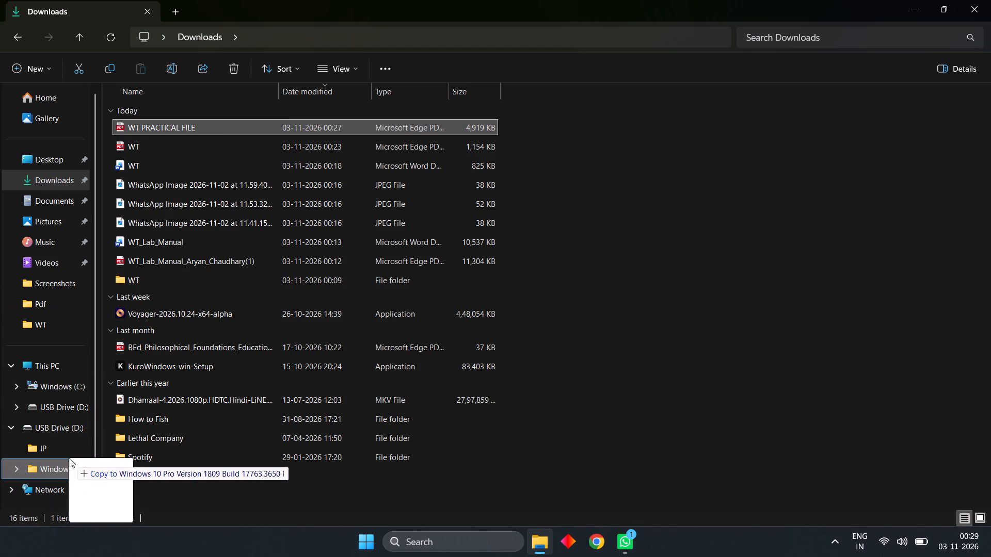
pyautogui.moveTo(70, 458); pyautogui.dragTo(63, 427)
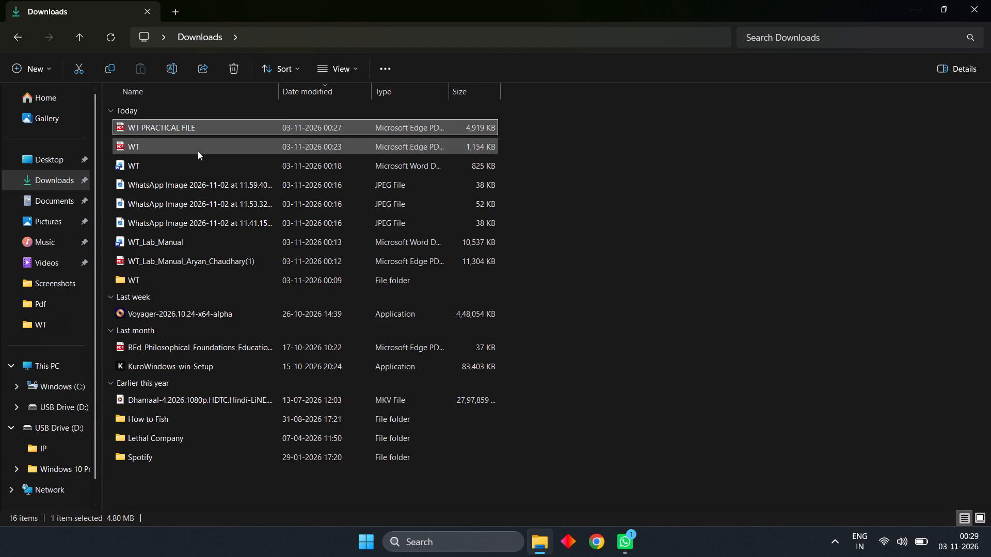
# Move the WT PRACTICAL FILE PDF and the original student's lab manual PDF into the WT folder in Downloads.
pyautogui.moveTo(179, 127); pyautogui.dragTo(201, 189)
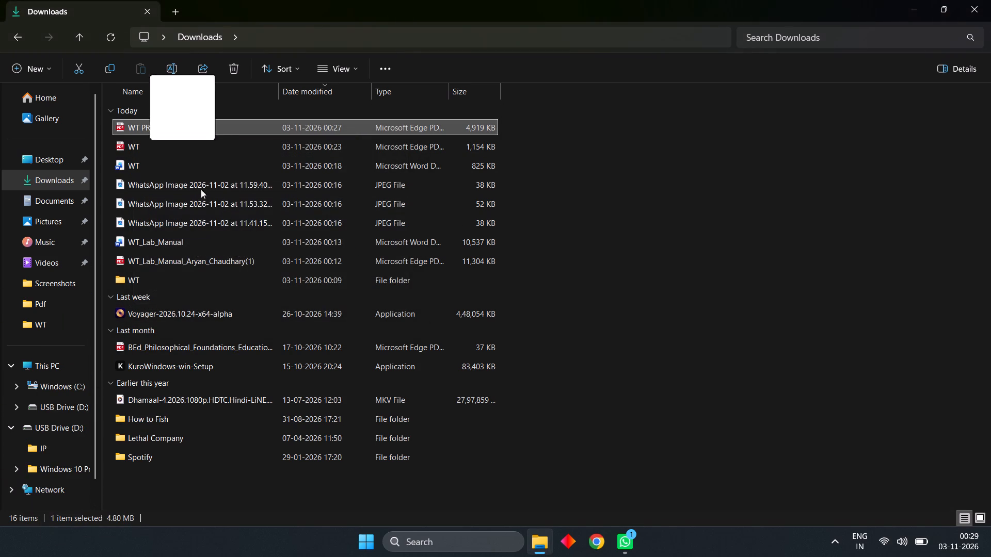
pyautogui.moveTo(201, 189); pyautogui.dragTo(165, 282)
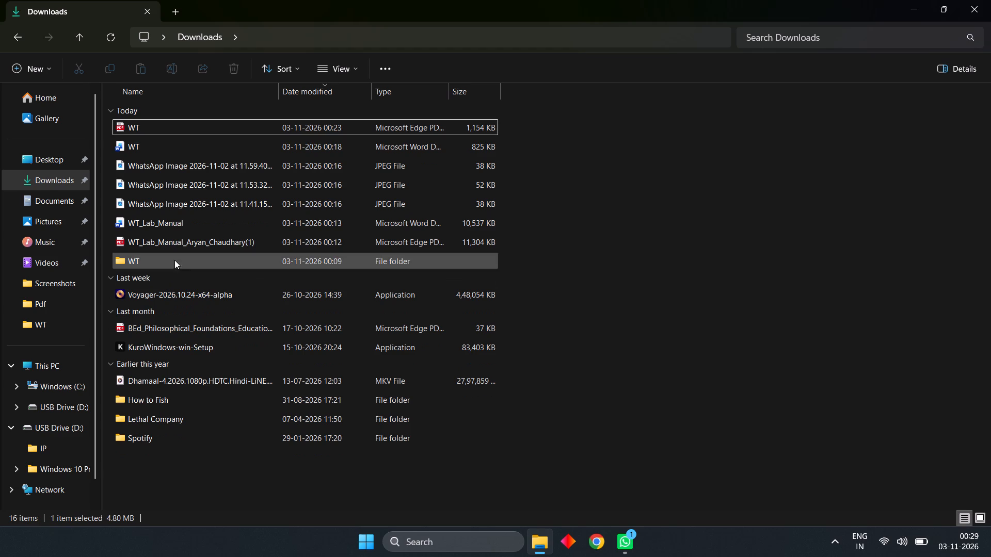
pyautogui.moveTo(165, 238); pyautogui.dragTo(165, 258)
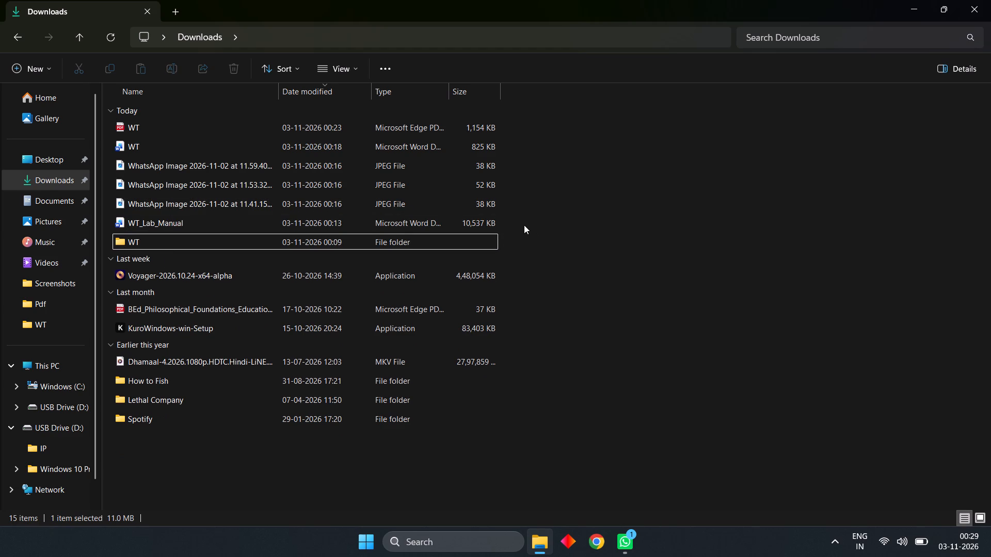
# Delete the WT PDF, the WT and WT_Lab_Manual Word documents, and the three WhatsApp images from Downloads.
pyautogui.click(528, 221)
pyautogui.moveTo(504, 221); pyautogui.dragTo(323, 139)
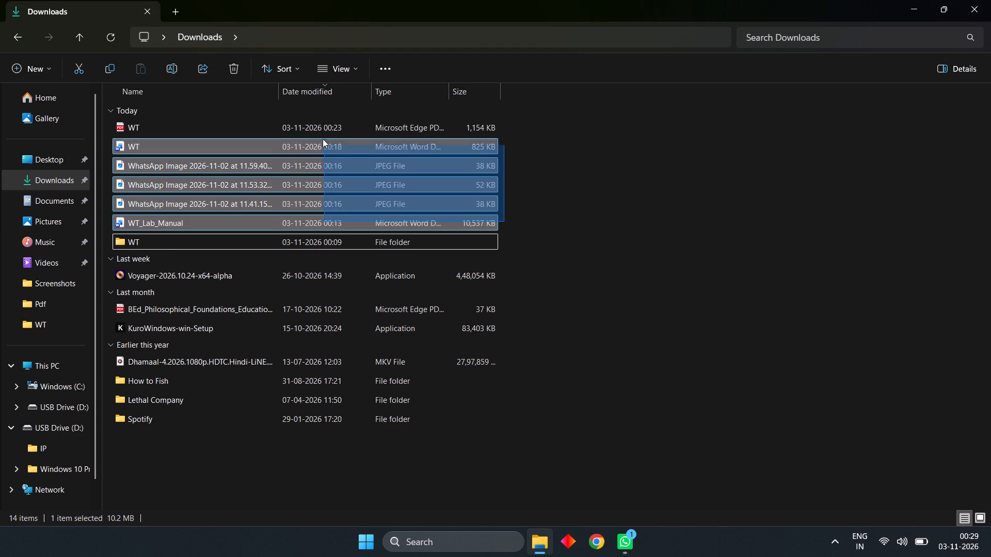
pyautogui.moveTo(323, 139); pyautogui.dragTo(319, 121)
pyautogui.press('Delete')
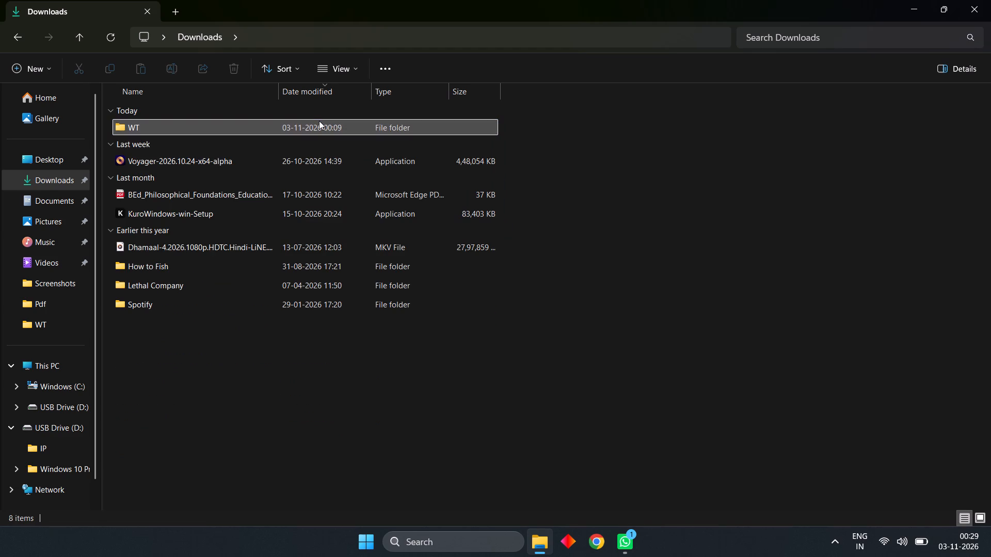
# Open USB Drive (D:) and check its contents for the copied WT PRACTICAL FILE.
pyautogui.click(55, 411)
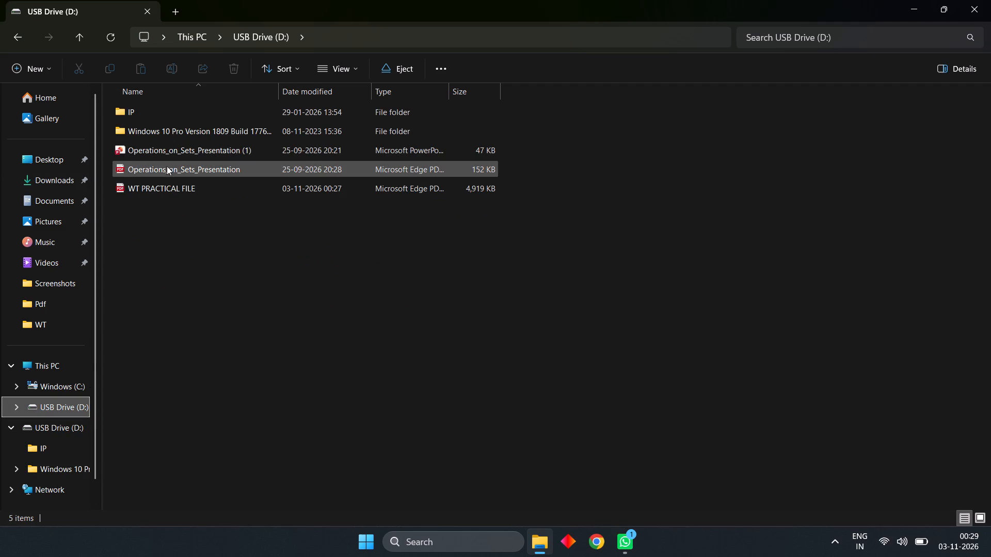
pyautogui.rightClick(132, 112)
pyautogui.click(132, 112)
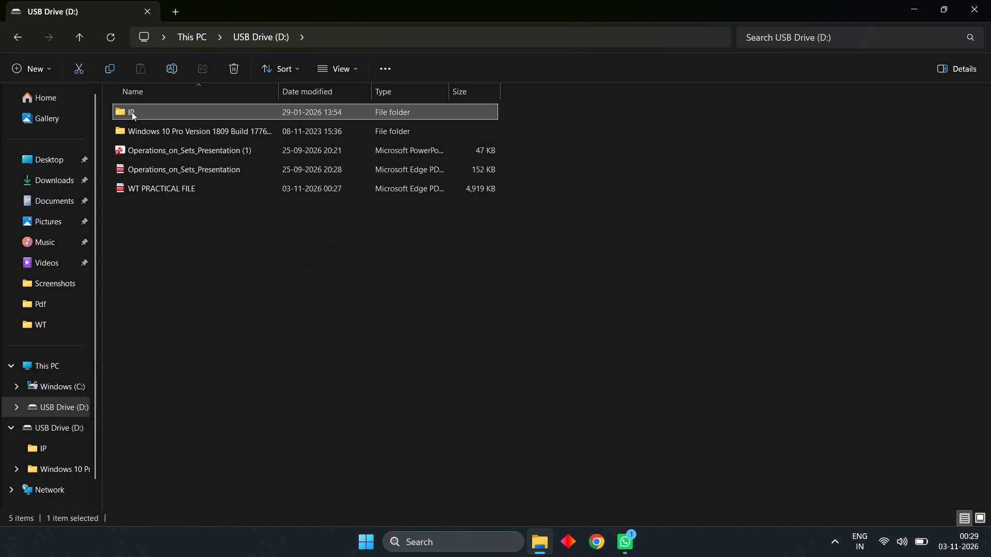
pyautogui.click(289, 258)
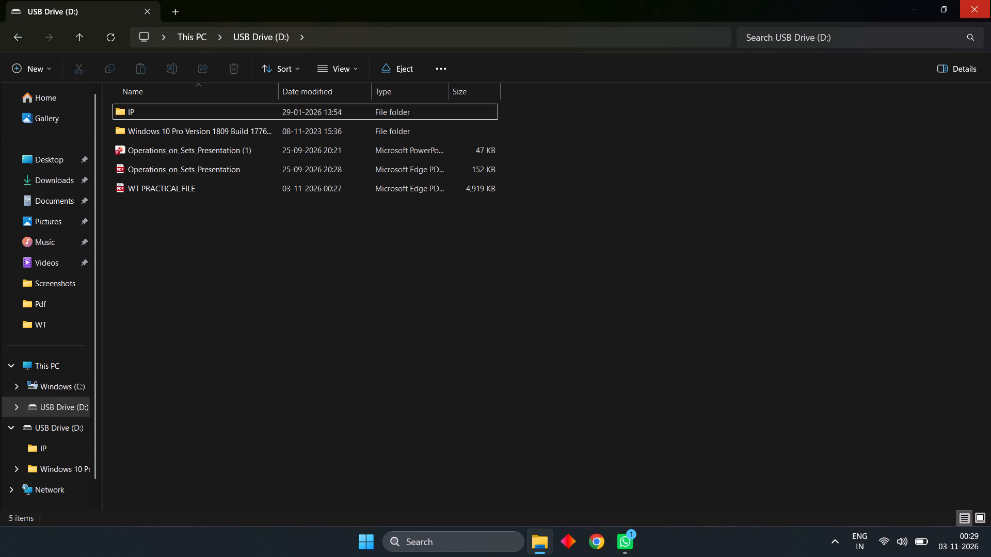
# Rename the PowerPoint file on the USB drive as Operations_on_Sets_Presentation, removing its "(1)" suffix.
pyautogui.click(284, 153)
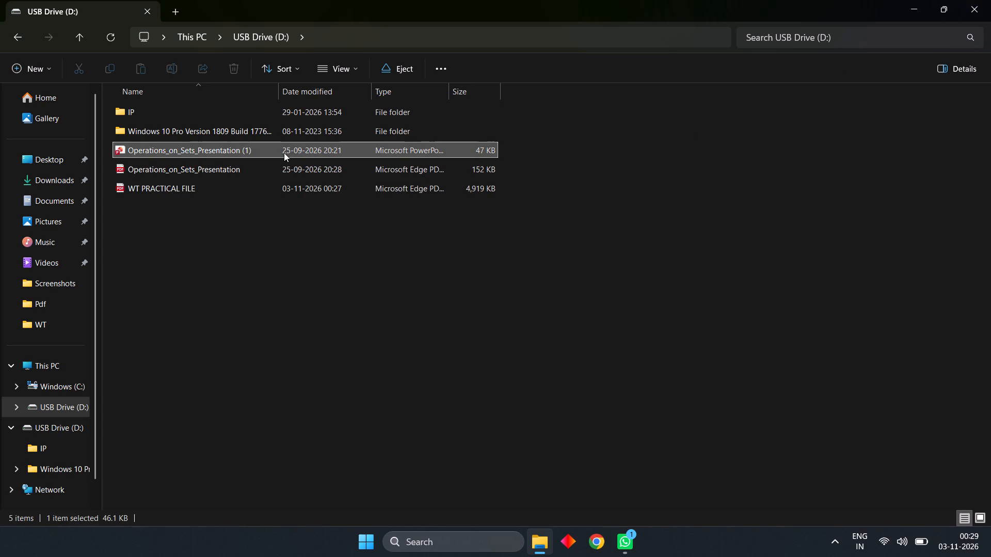
pyautogui.click(165, 71)
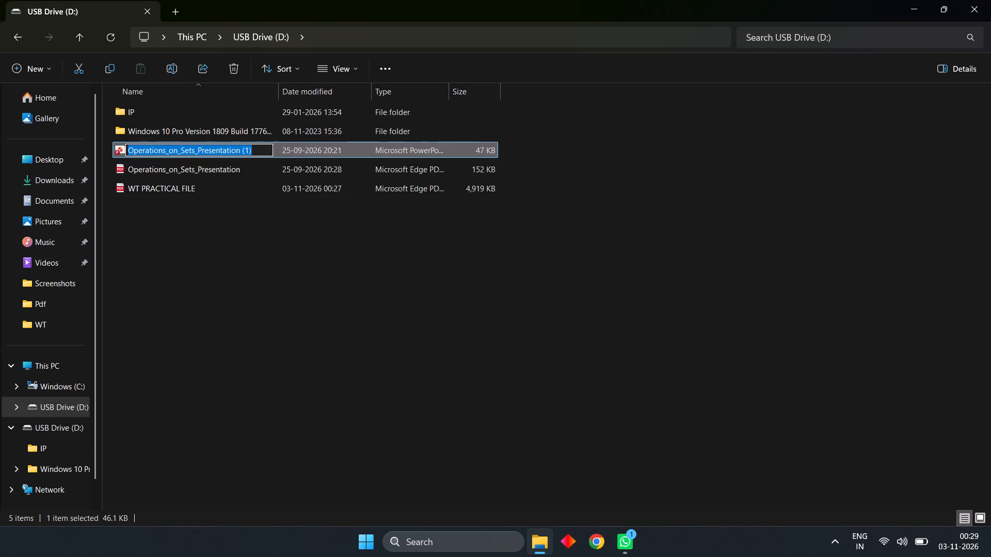
pyautogui.click(254, 145)
pyautogui.press('BackSpace')
pyautogui.press('BackSpace')
pyautogui.press('BackSpace')
pyautogui.press('BackSpace')
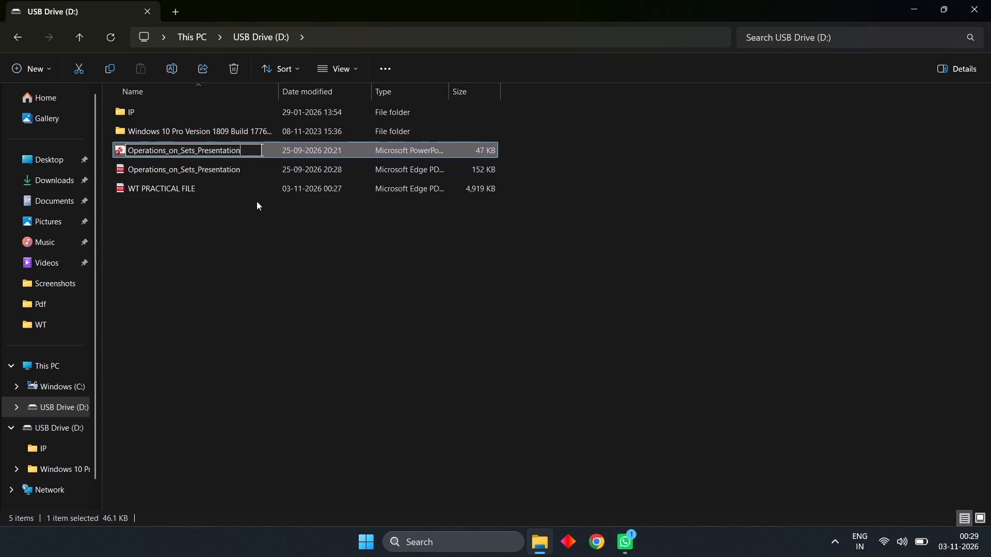
pyautogui.press('Return')
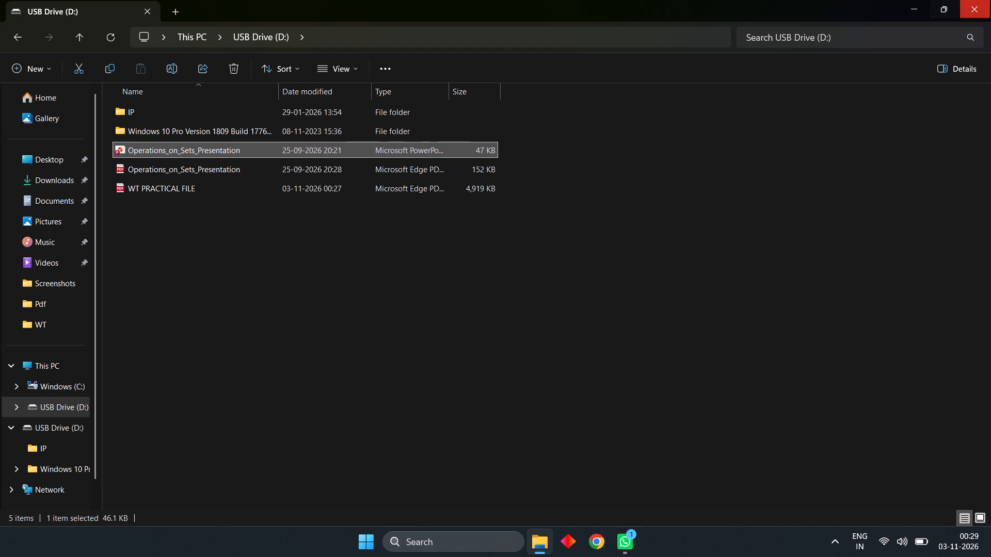
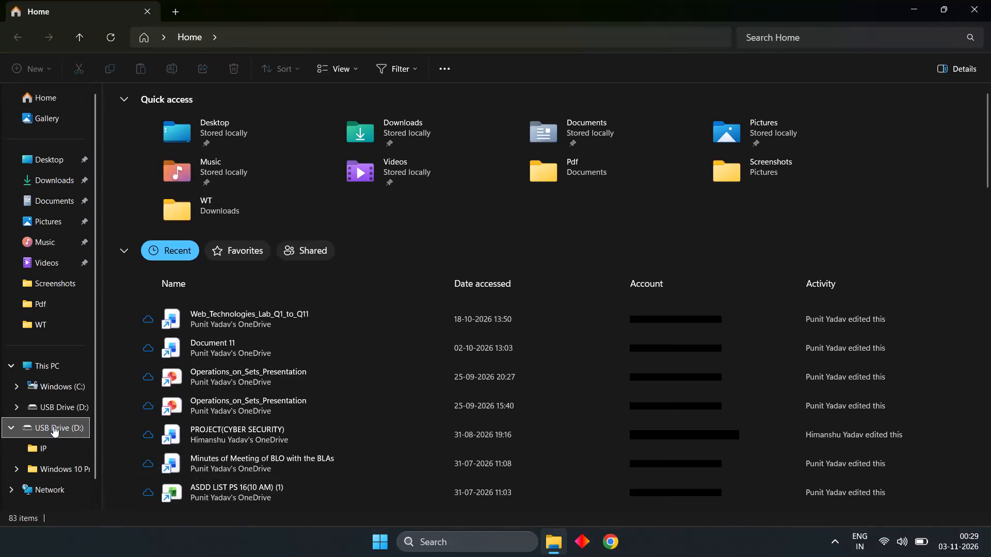
# Close the USB Drive (D:) window and bring up the Shut Down Windows dialog from the desktop.
pyautogui.click(990, 0)
pyautogui.hotkey('alt', 'F4')
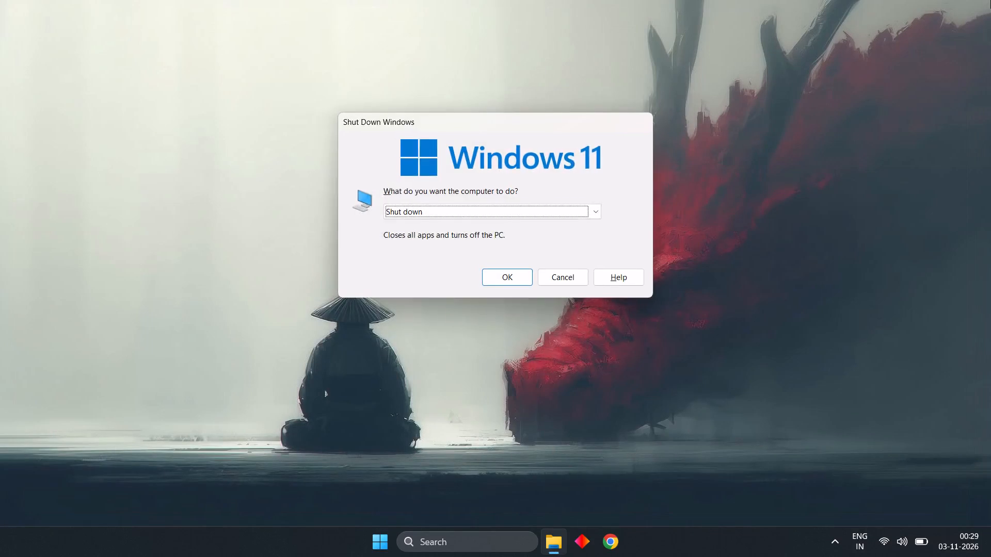